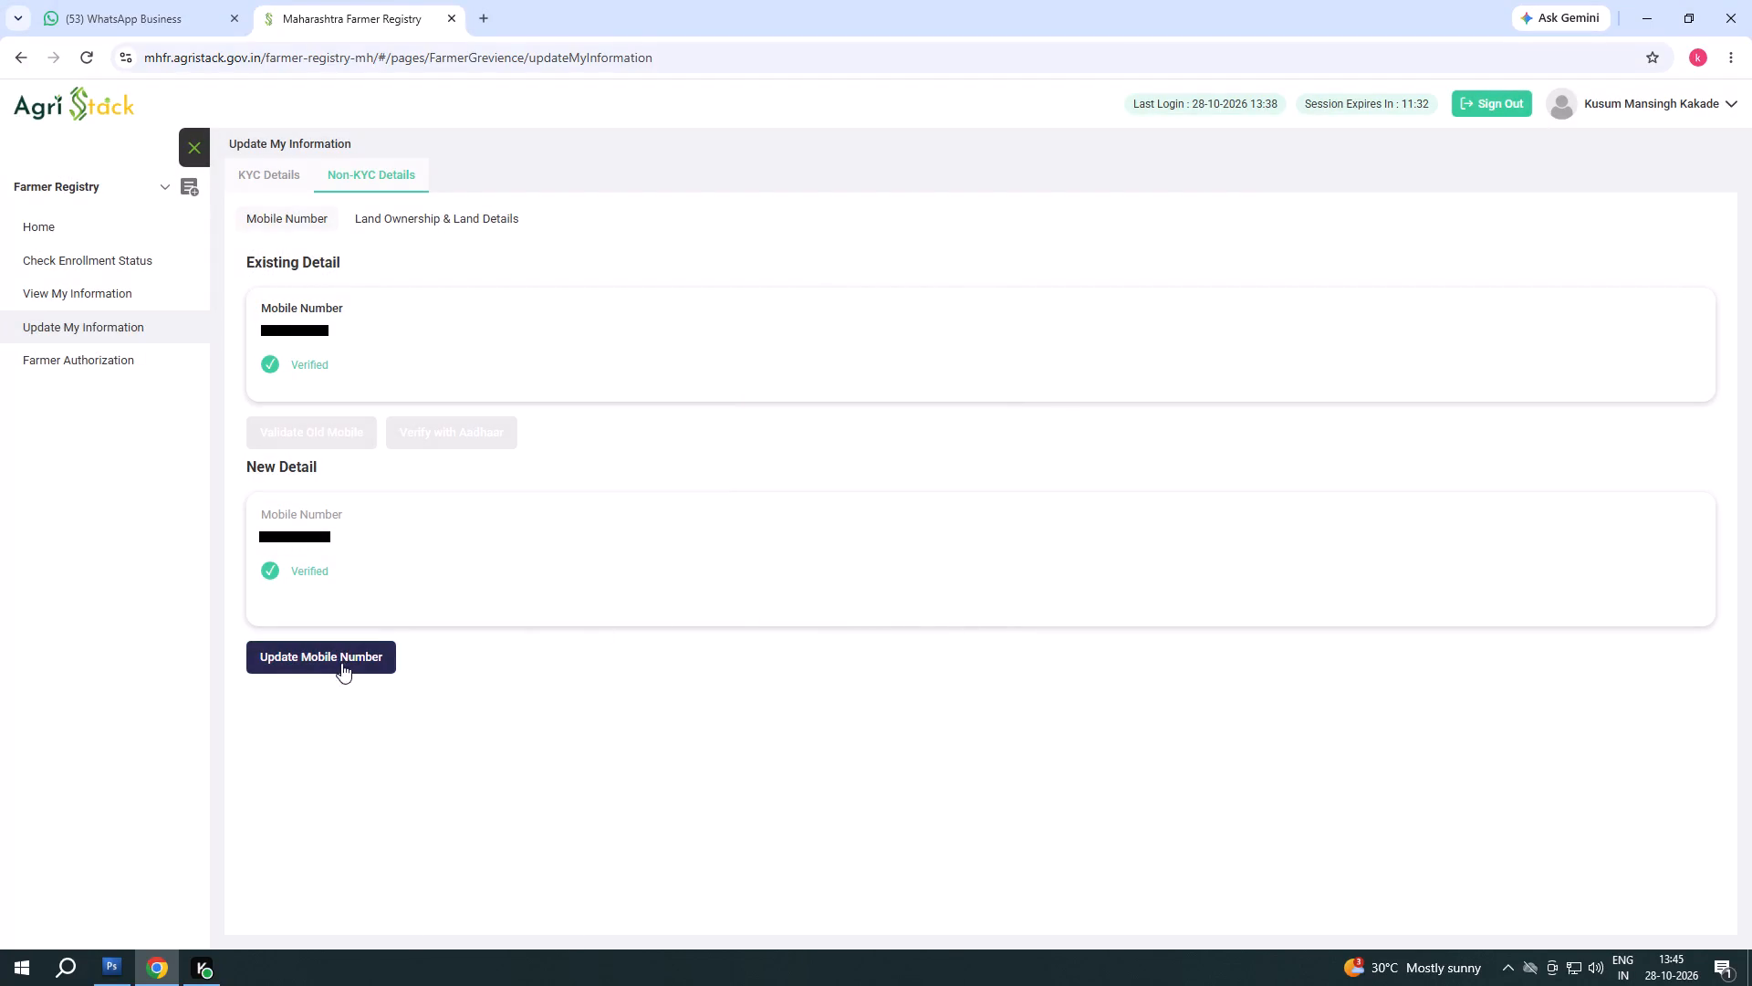
# Submit the update of the farmer's mobile number to the verified new number.
pyautogui.click(343, 655)
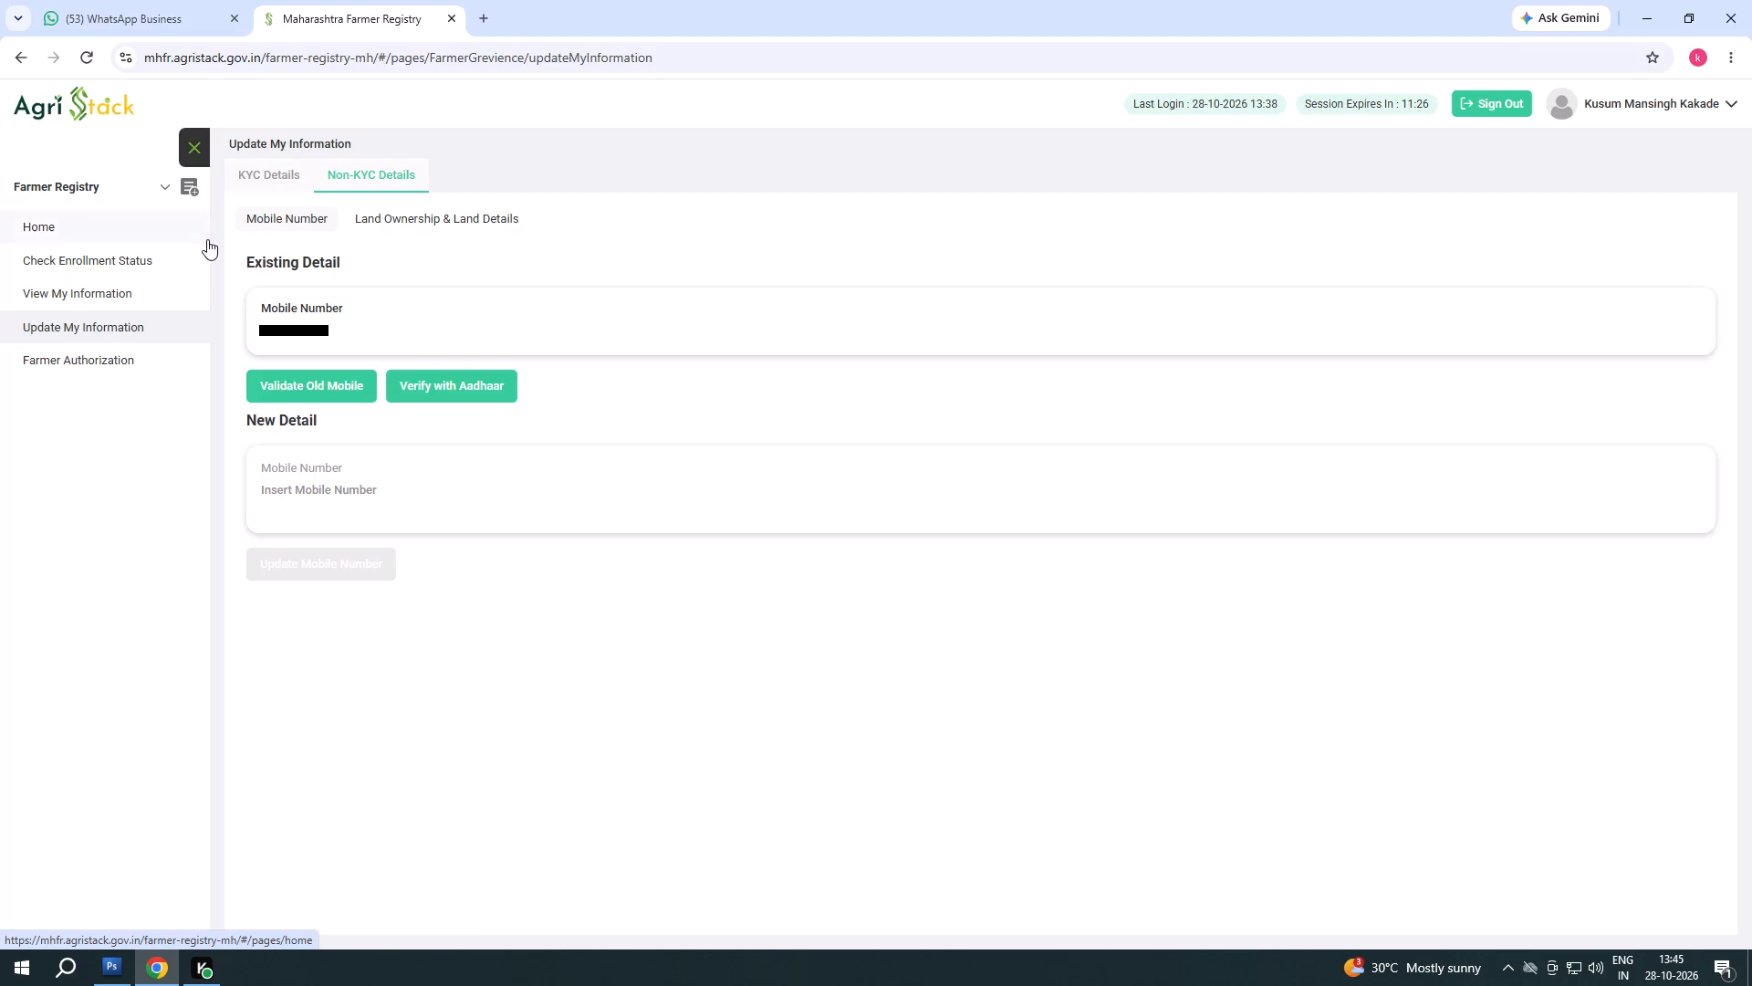
# Show the farmer's Land Ownership & Land Details within the Non-KYC details of Update My Information.
pyautogui.click(104, 331)
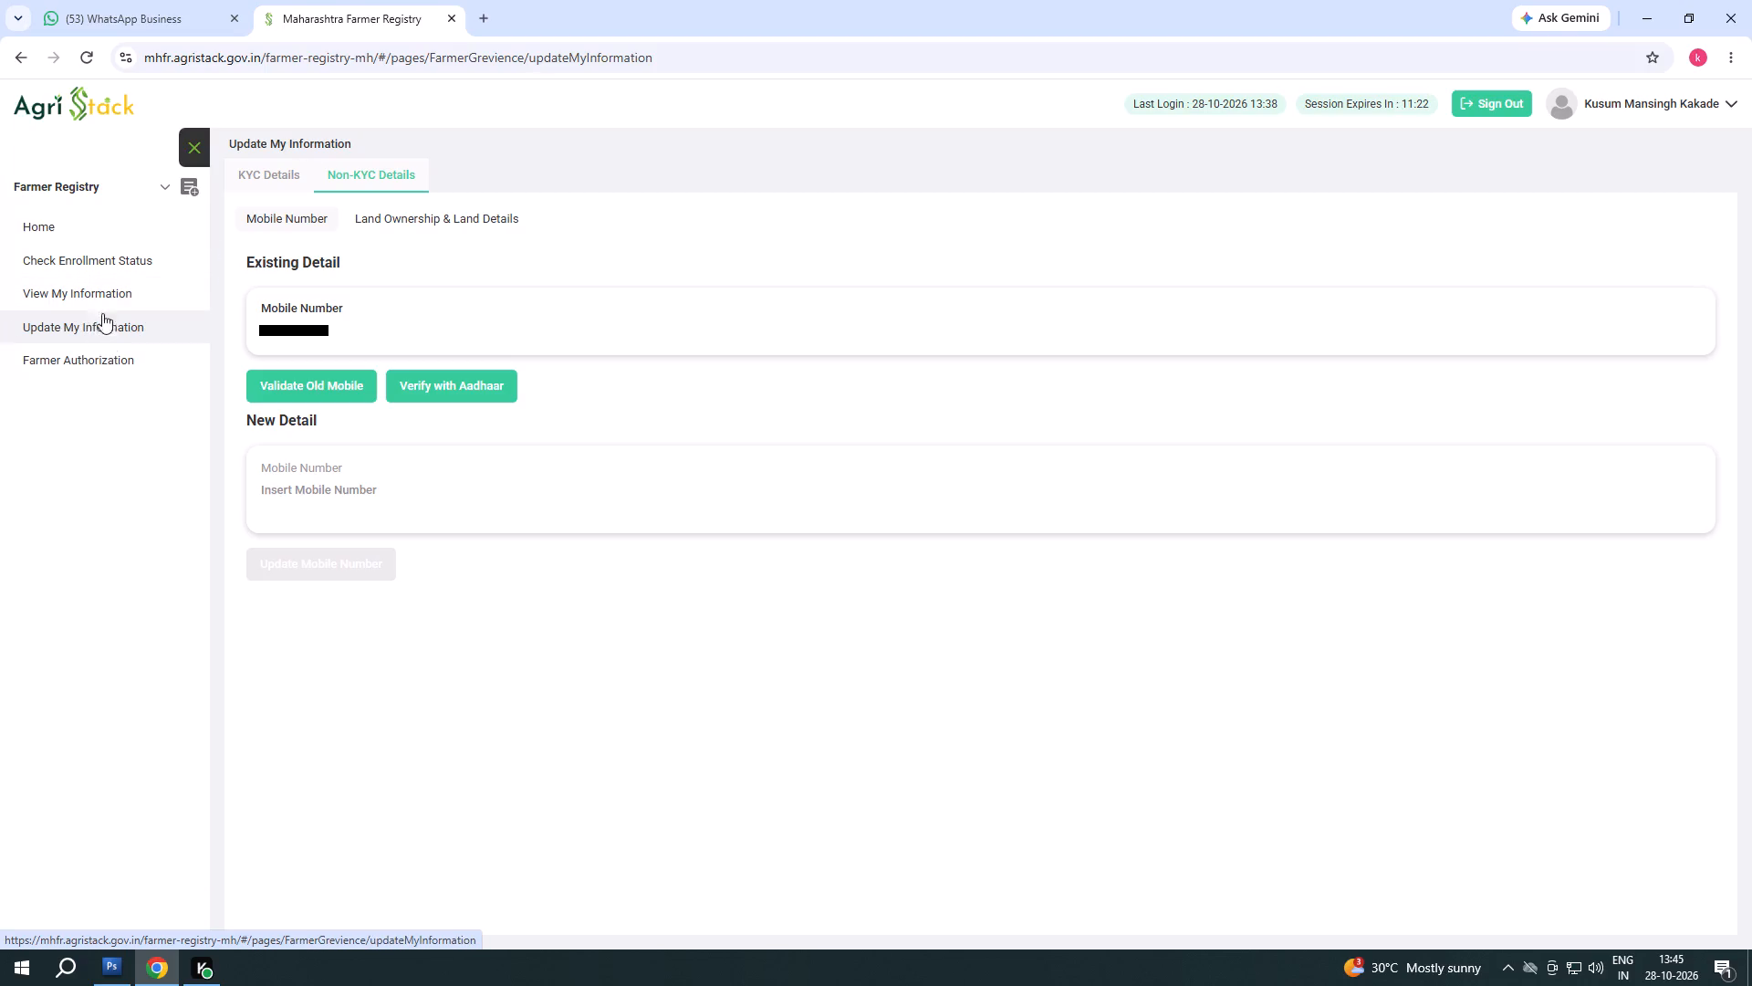
pyautogui.click(422, 222)
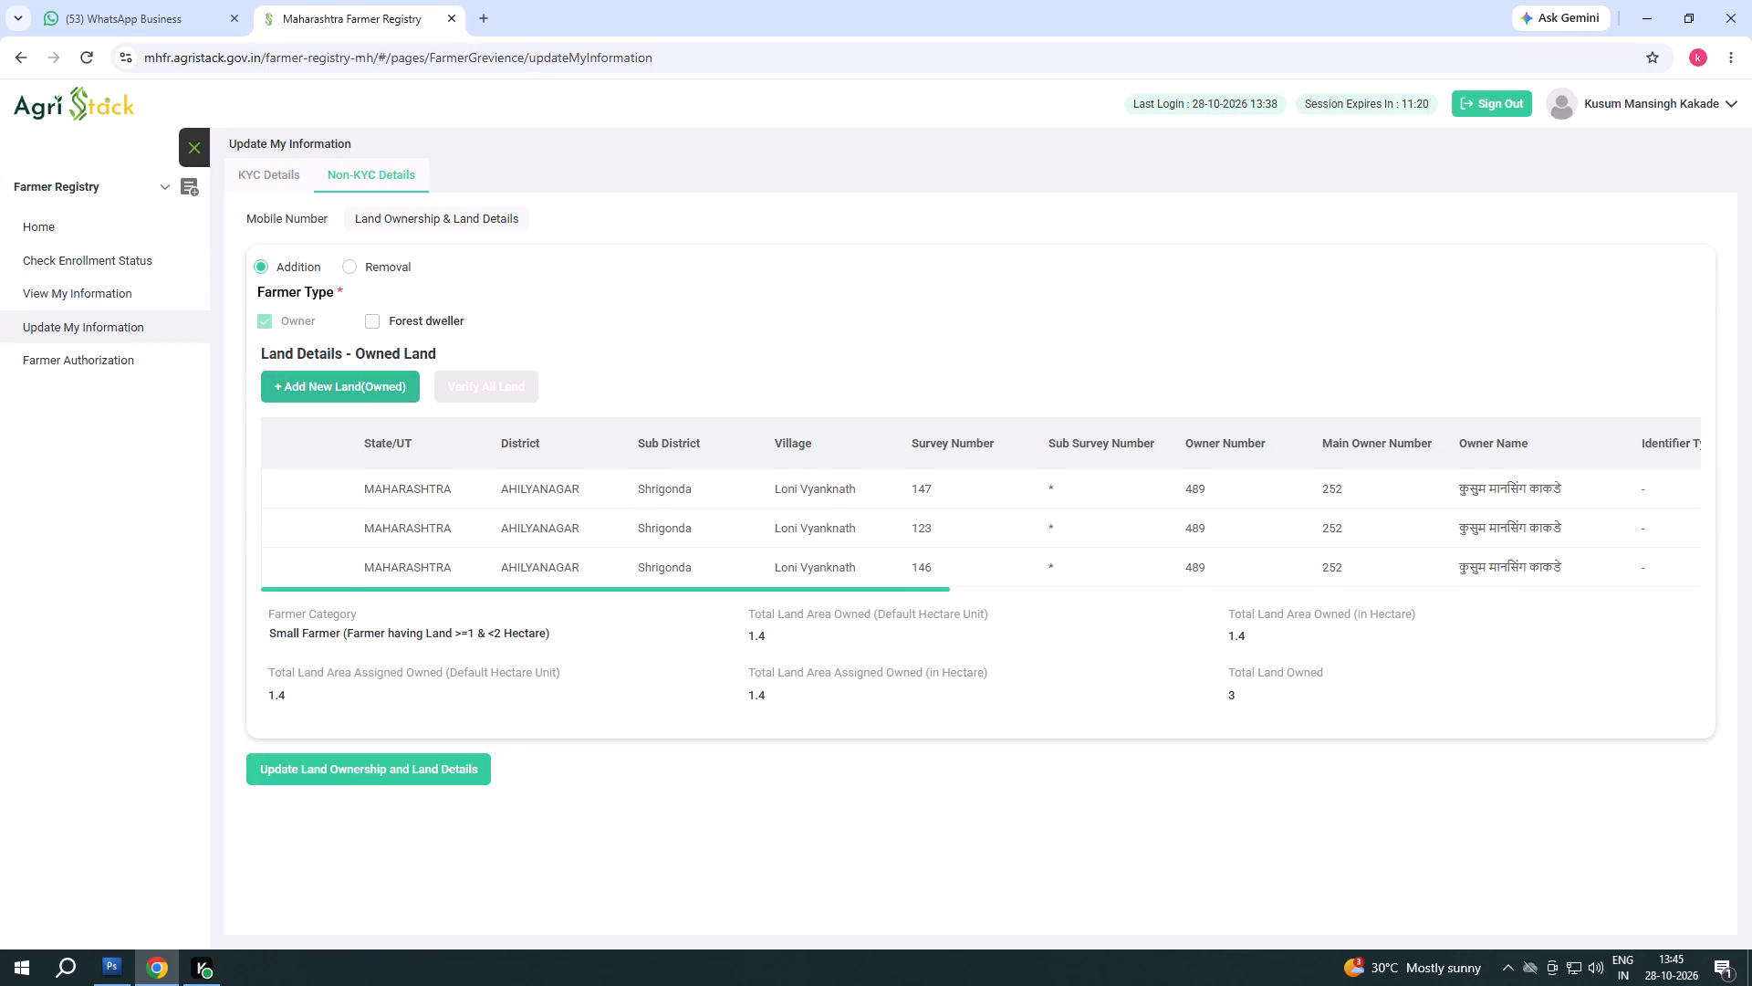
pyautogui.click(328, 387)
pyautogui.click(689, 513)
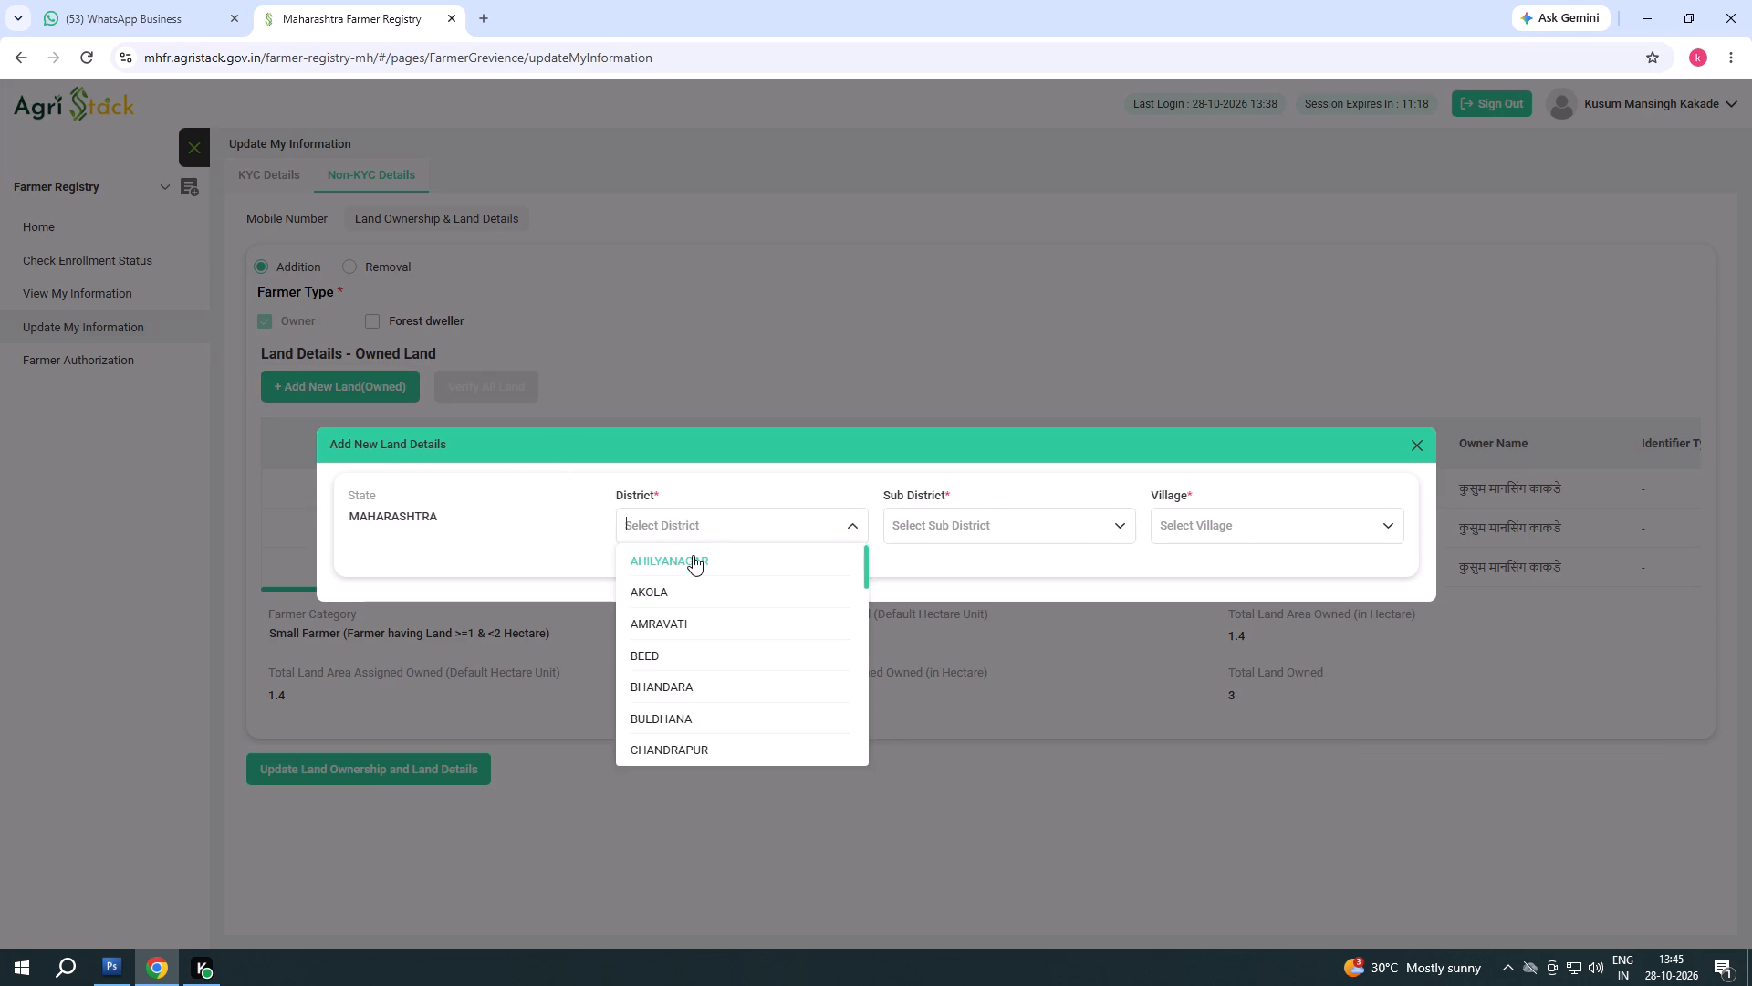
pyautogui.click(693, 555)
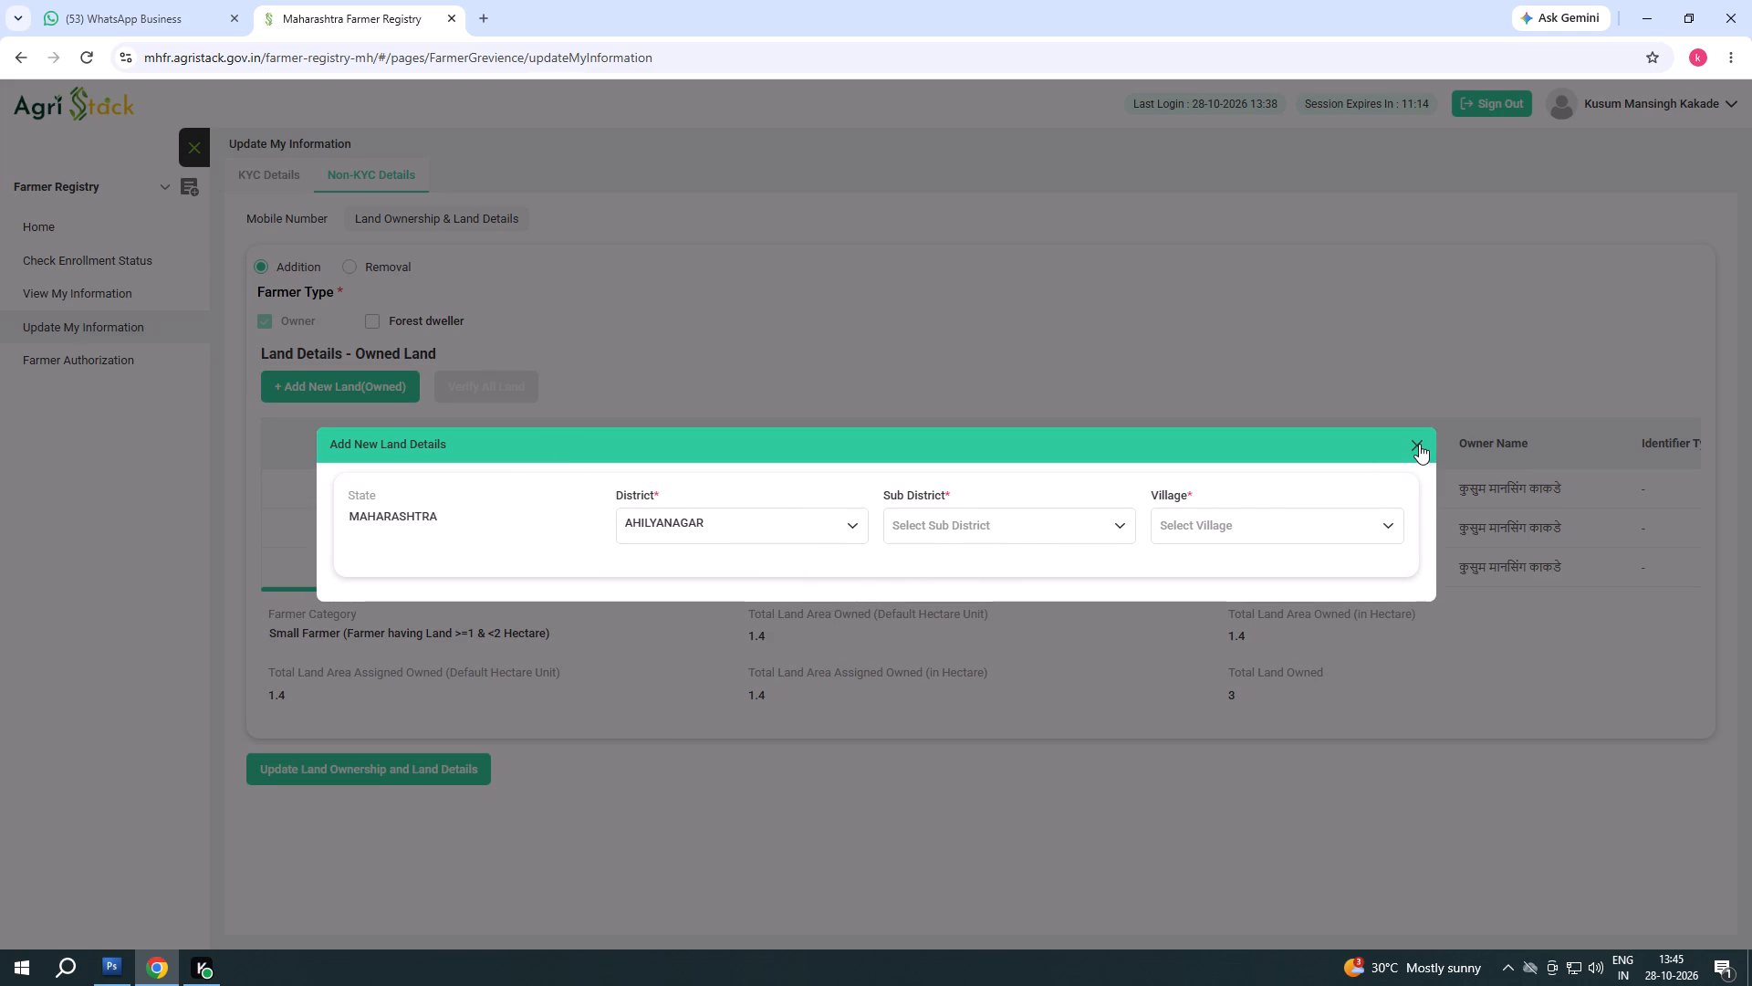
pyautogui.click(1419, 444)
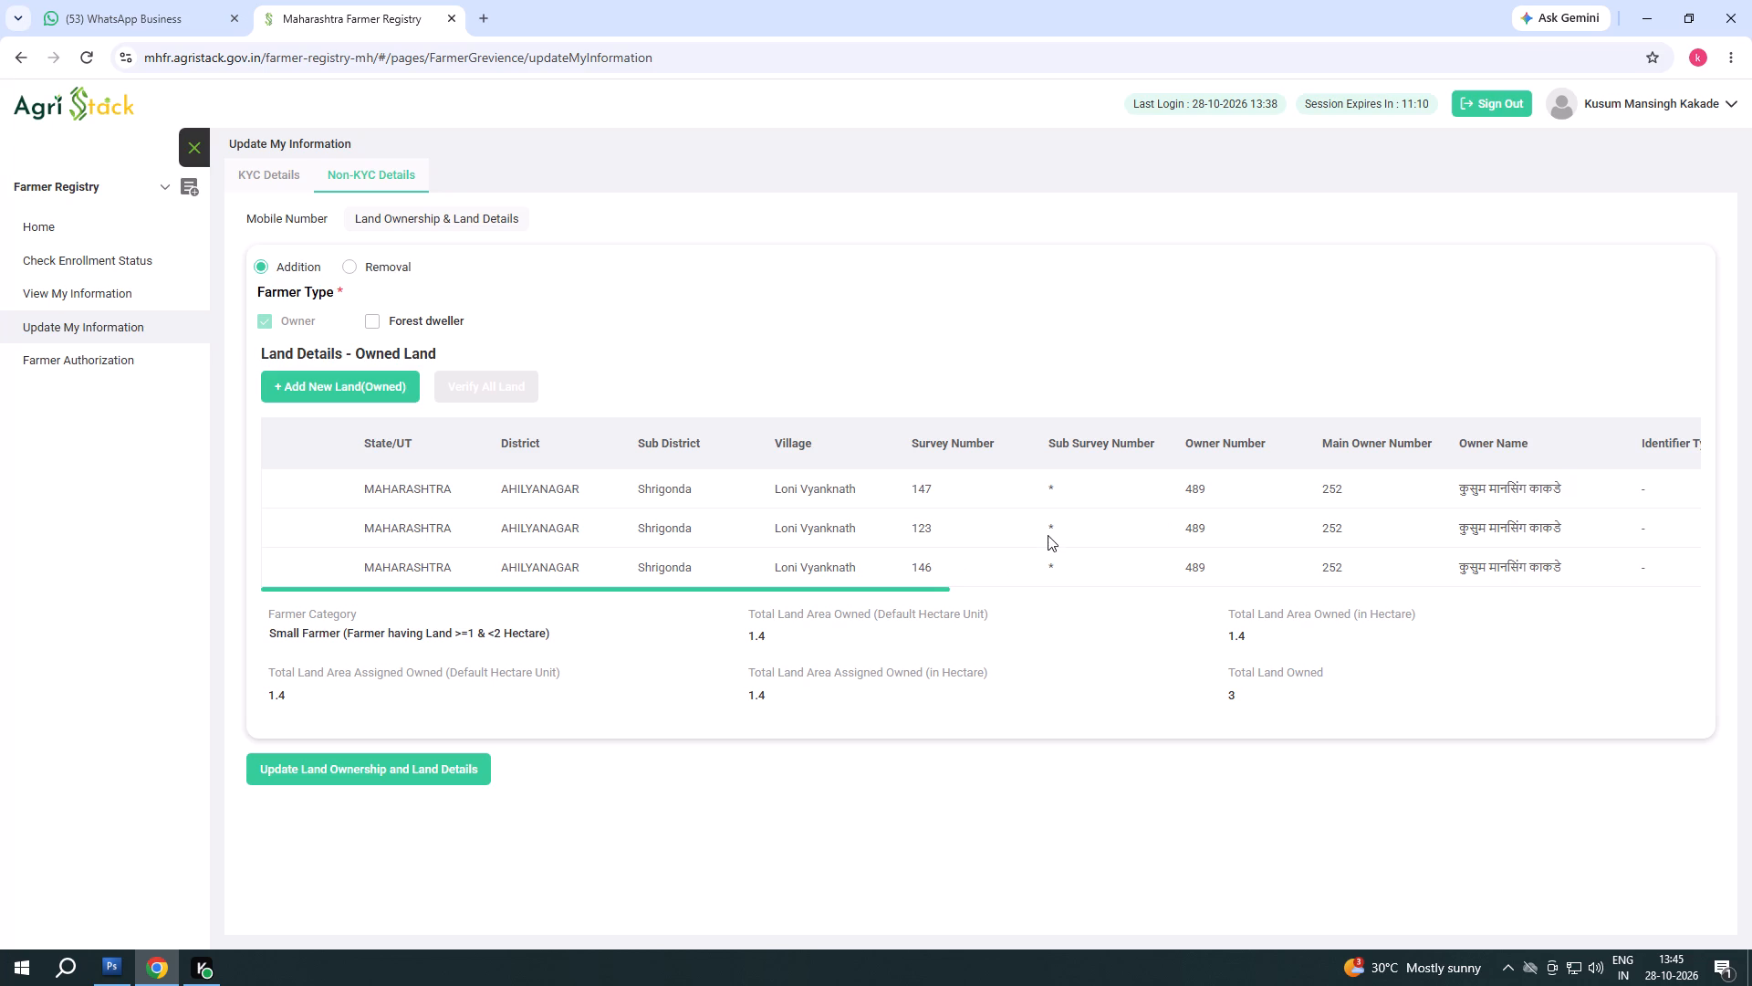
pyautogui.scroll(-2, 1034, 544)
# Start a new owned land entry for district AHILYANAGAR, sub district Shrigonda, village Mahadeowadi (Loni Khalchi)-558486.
pyautogui.click(360, 385)
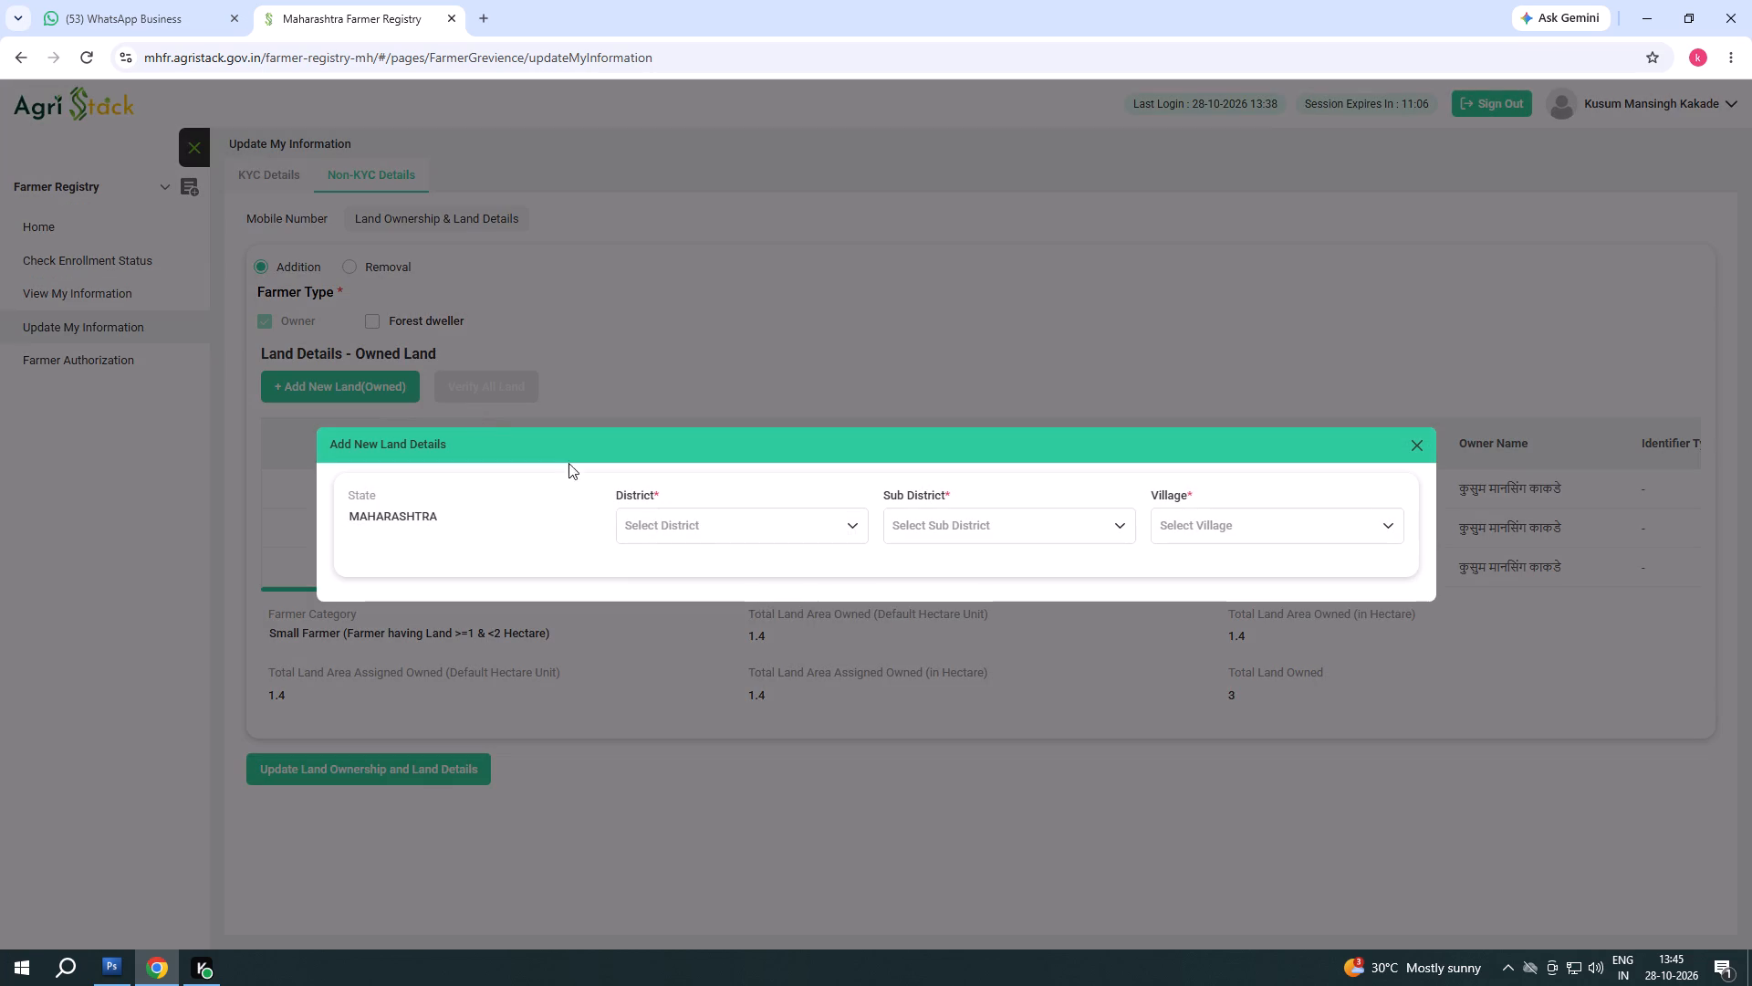
pyautogui.click(690, 523)
pyautogui.click(695, 554)
pyautogui.click(947, 530)
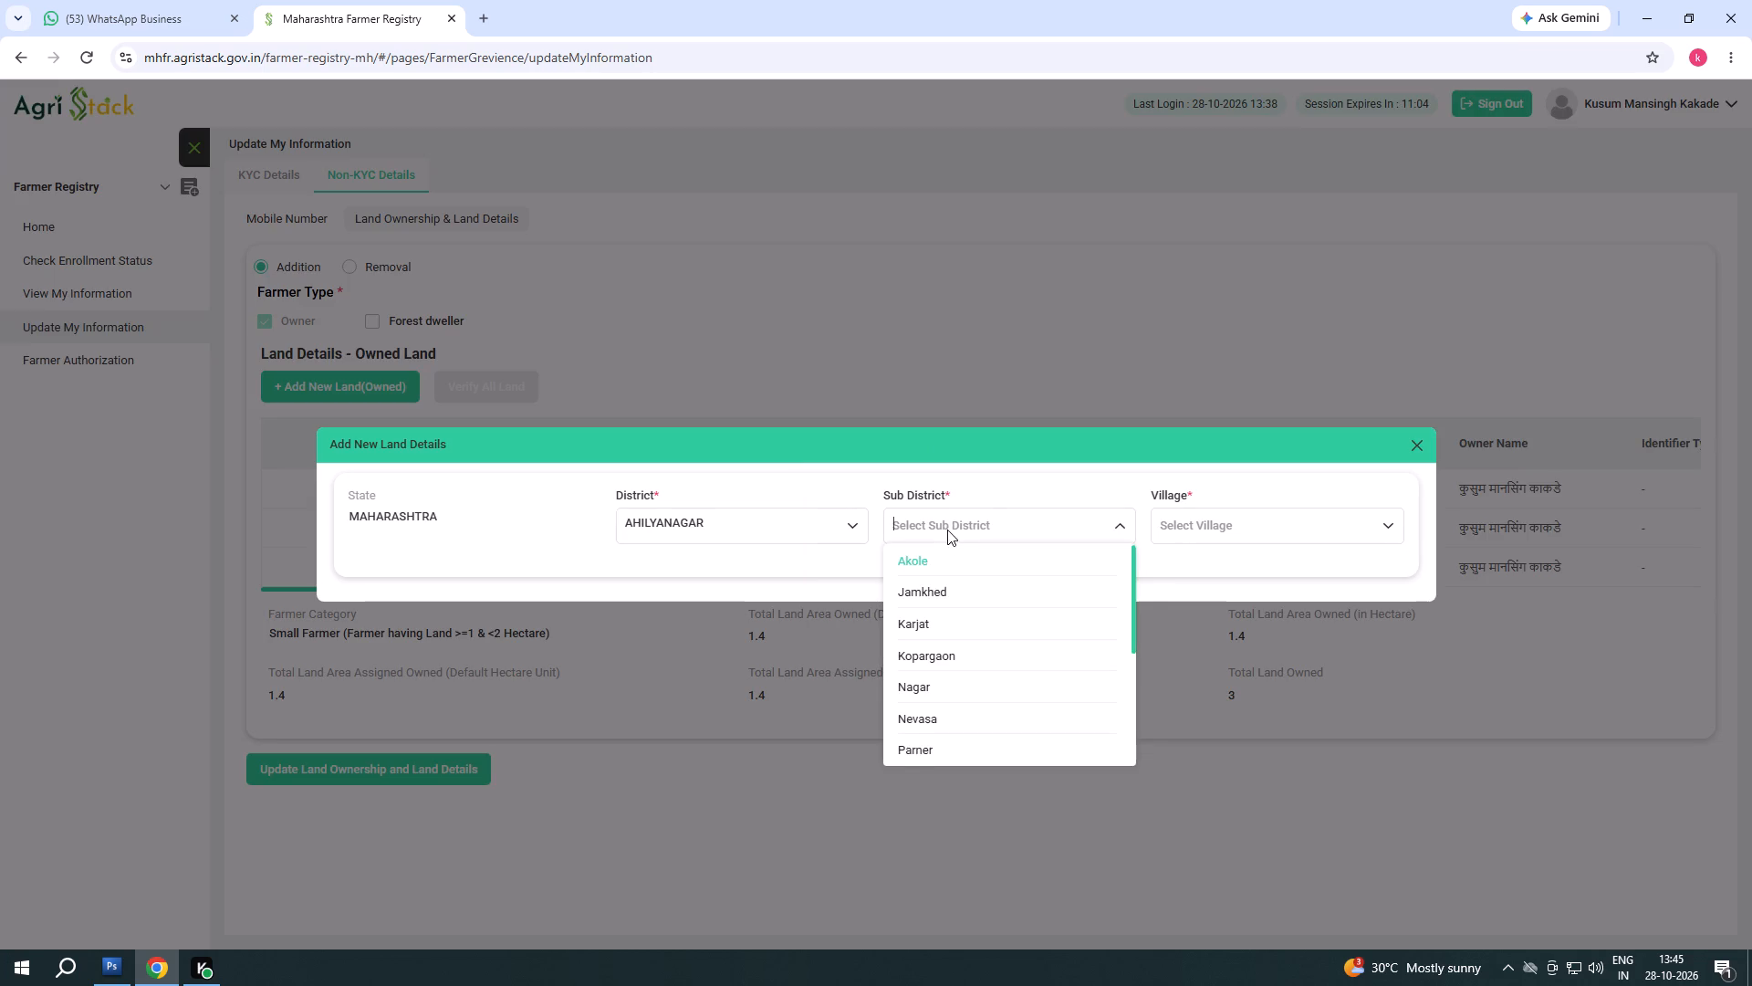
pyautogui.write('sh')
pyautogui.write('ri')
pyautogui.click(936, 560)
pyautogui.click(1165, 519)
pyautogui.press('m')
pyautogui.press('a')
pyautogui.press('h')
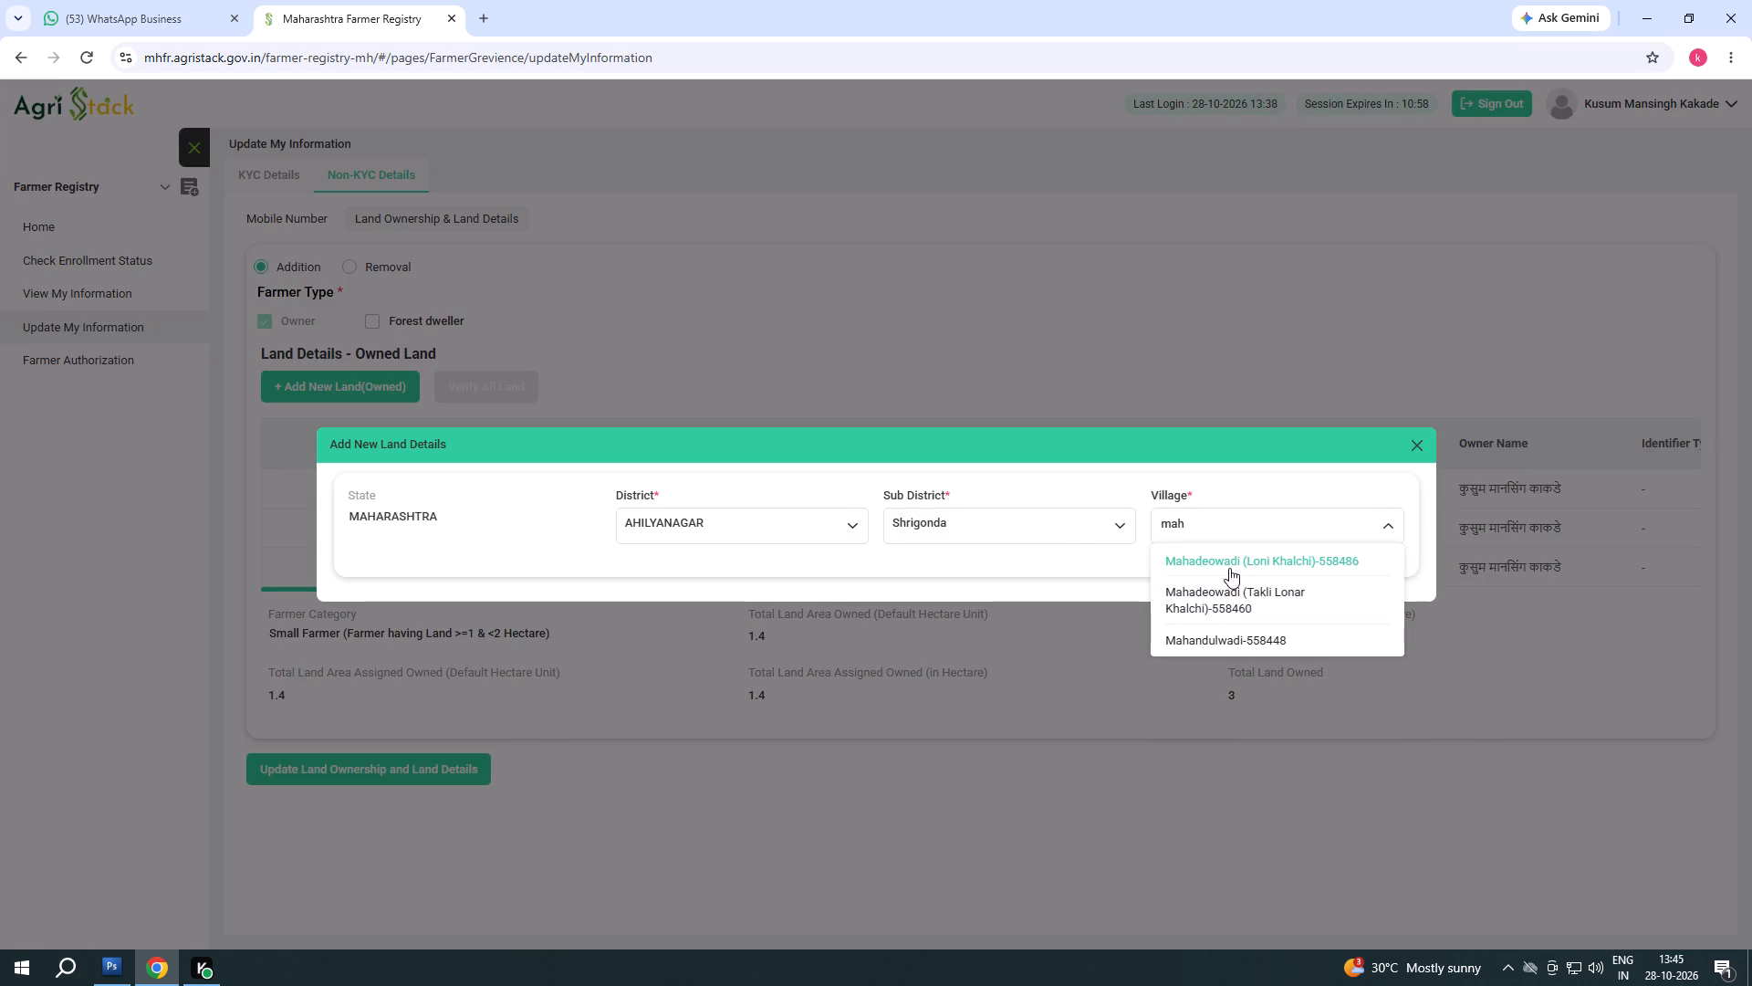
pyautogui.click(1230, 564)
# Look up the new land's owners using survey number 5 and sub survey number 5.
pyautogui.click(474, 526)
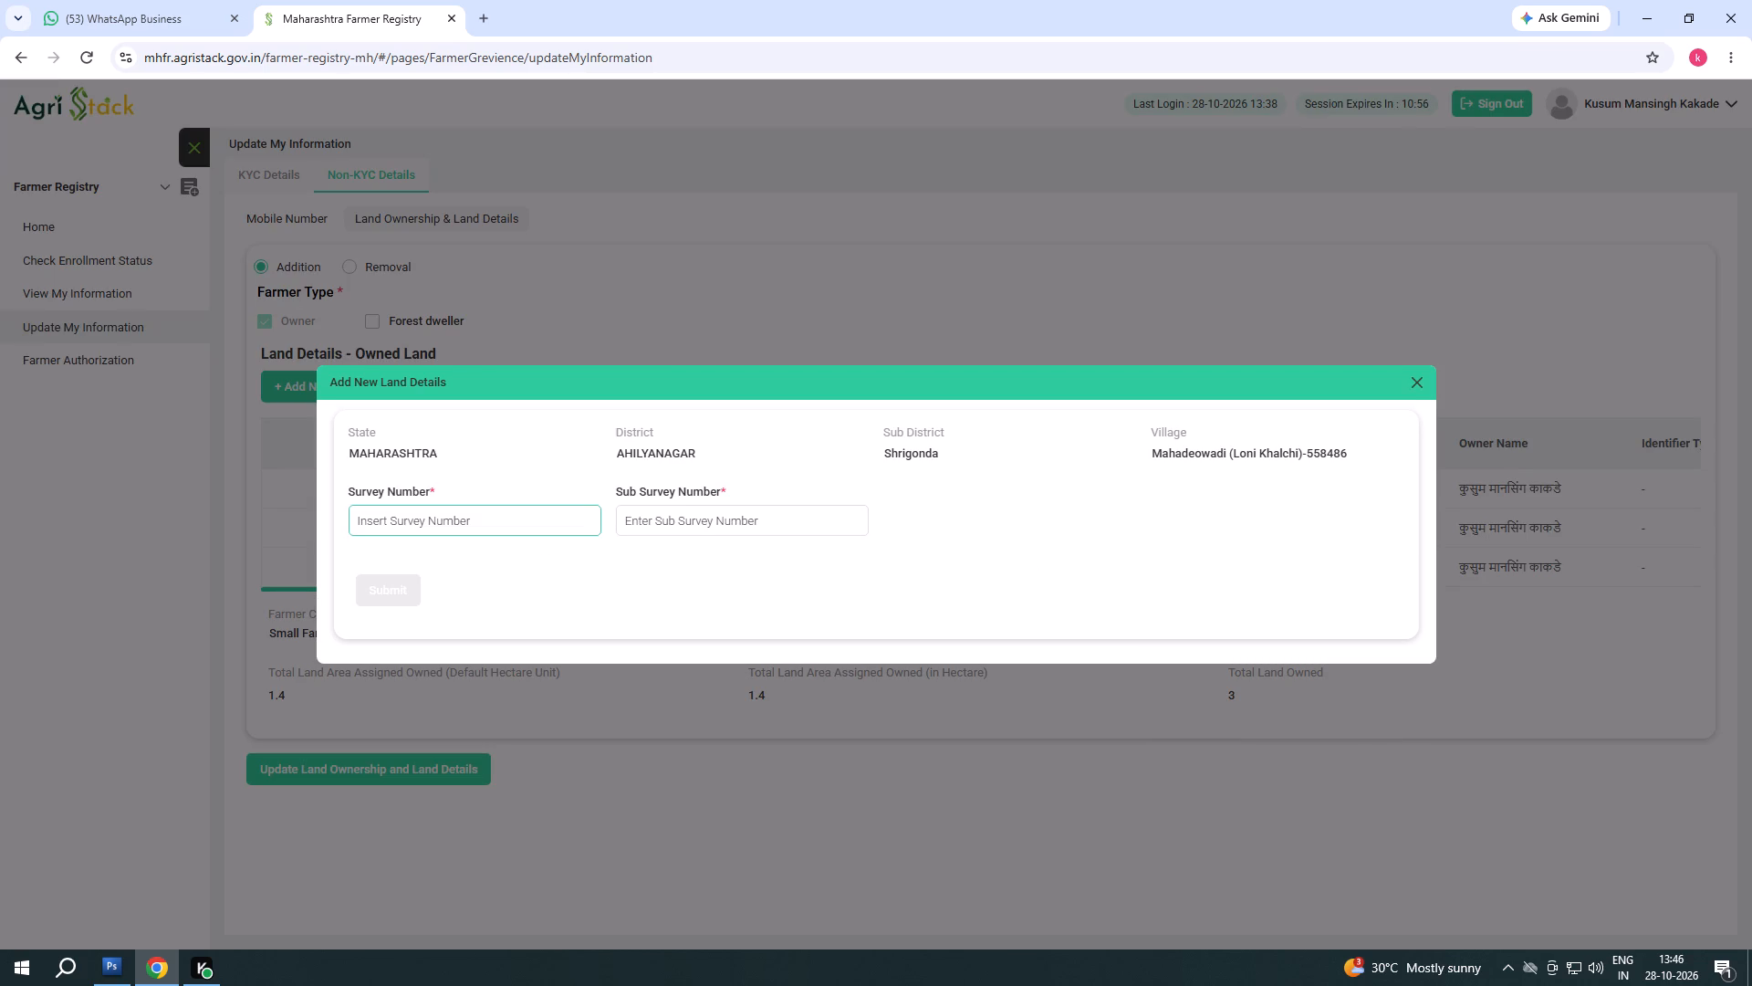
pyautogui.press('5')
pyautogui.click(695, 590)
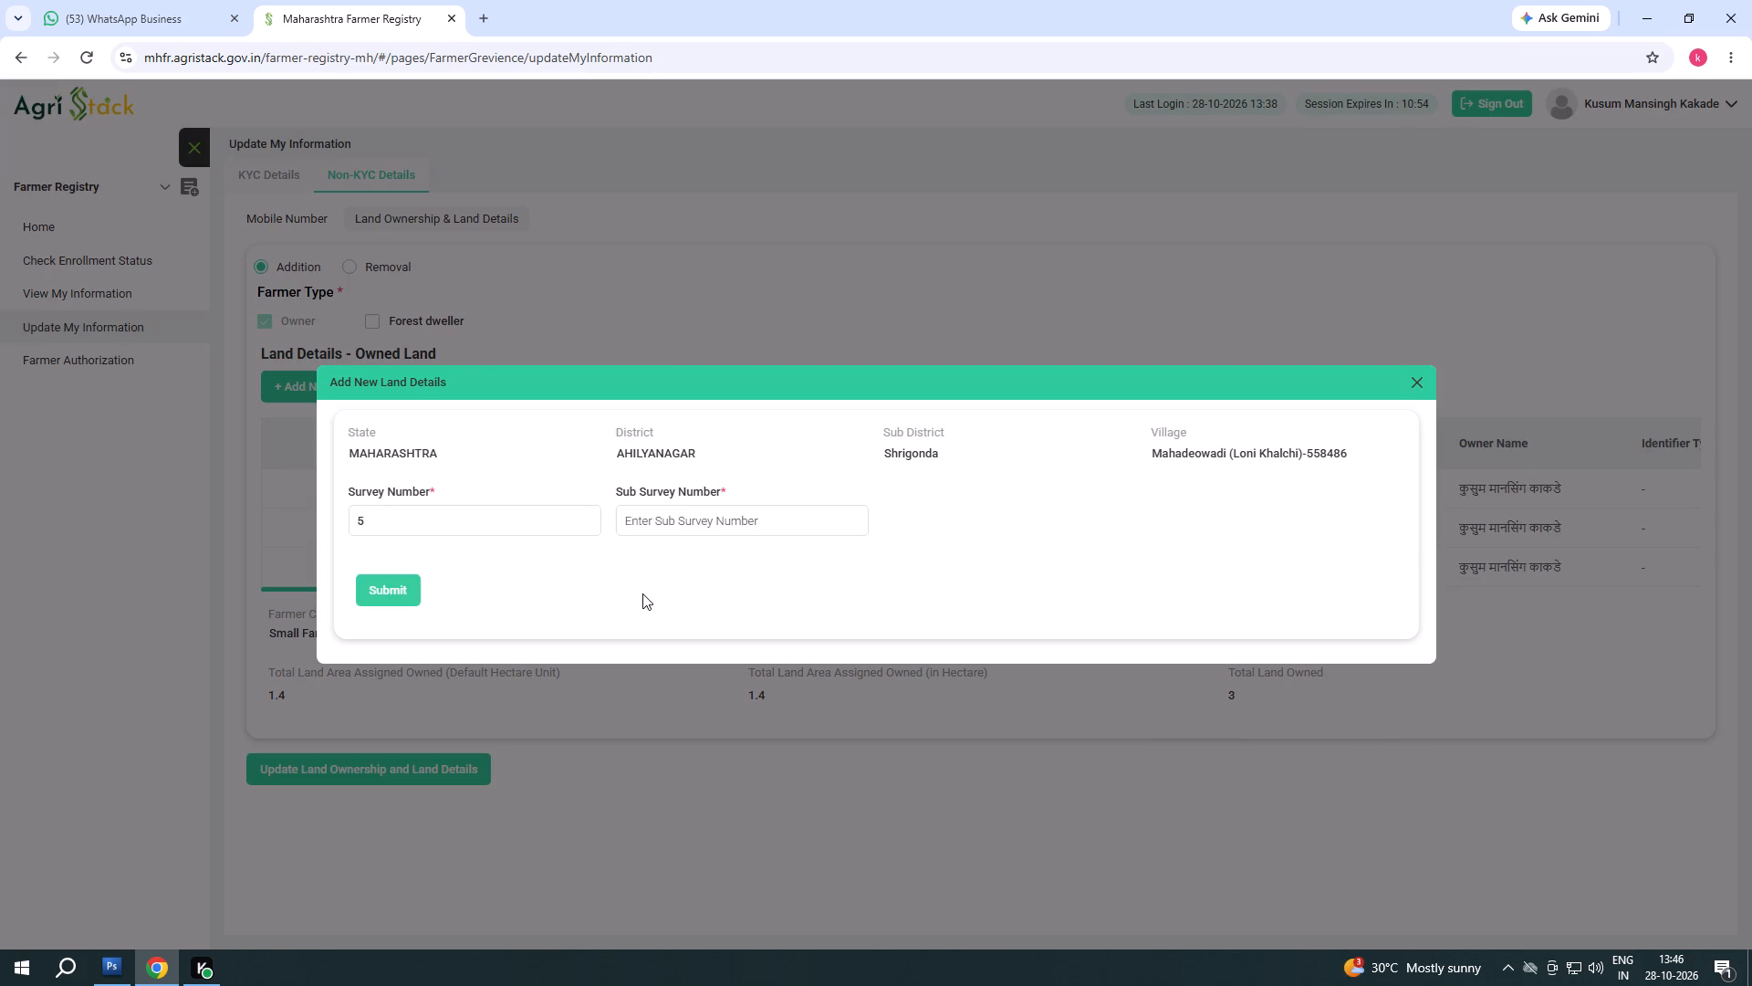
pyautogui.click(407, 585)
pyautogui.click(1287, 548)
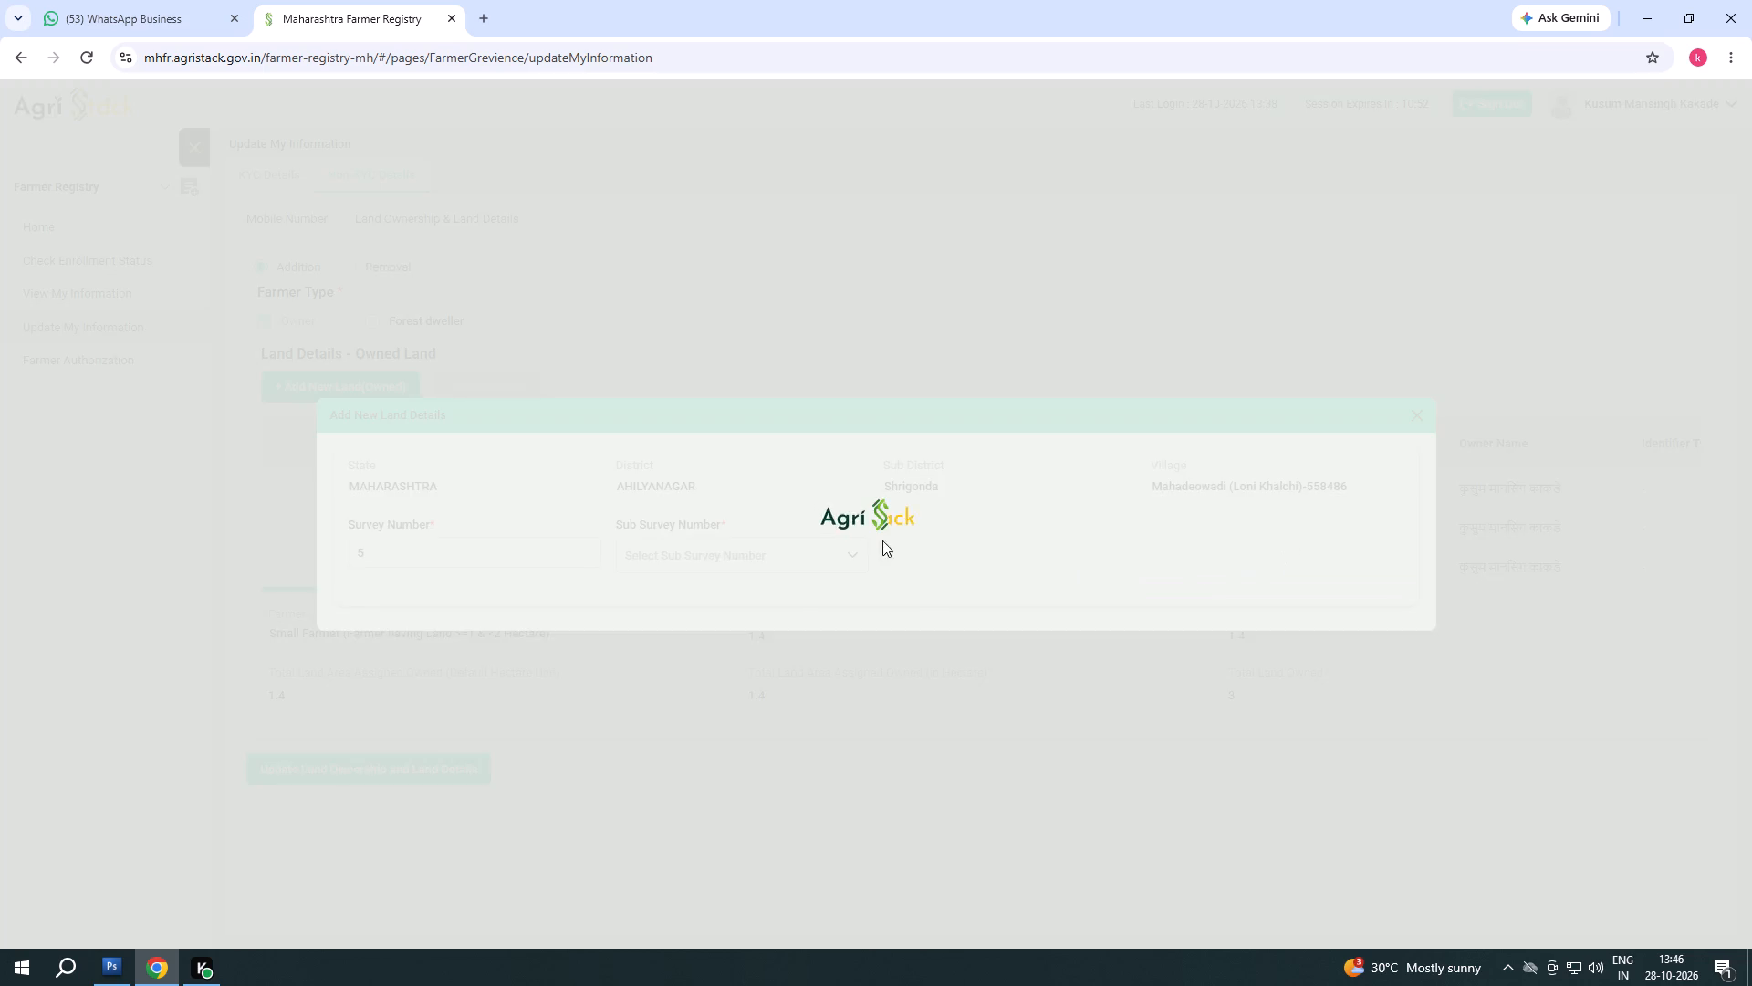
pyautogui.click(767, 552)
pyautogui.click(738, 581)
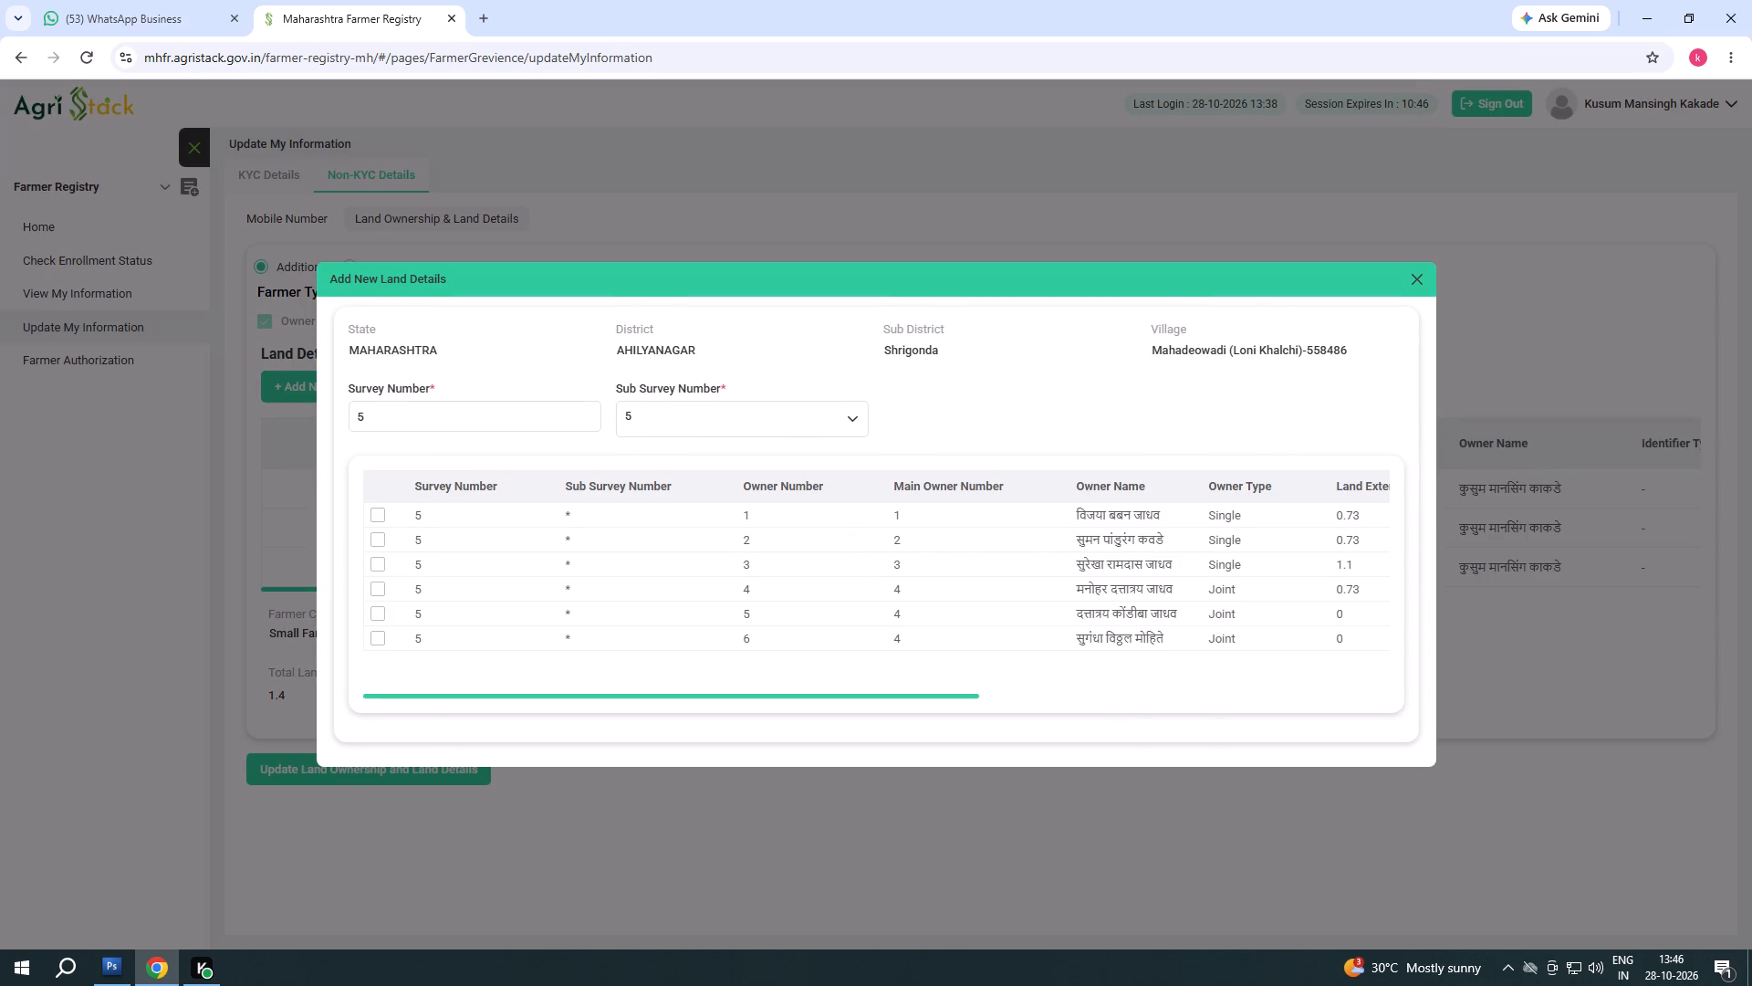
# Select the record with owner number 3, set its farm land type to Agricultural, and add the land details.
pyautogui.click(381, 562)
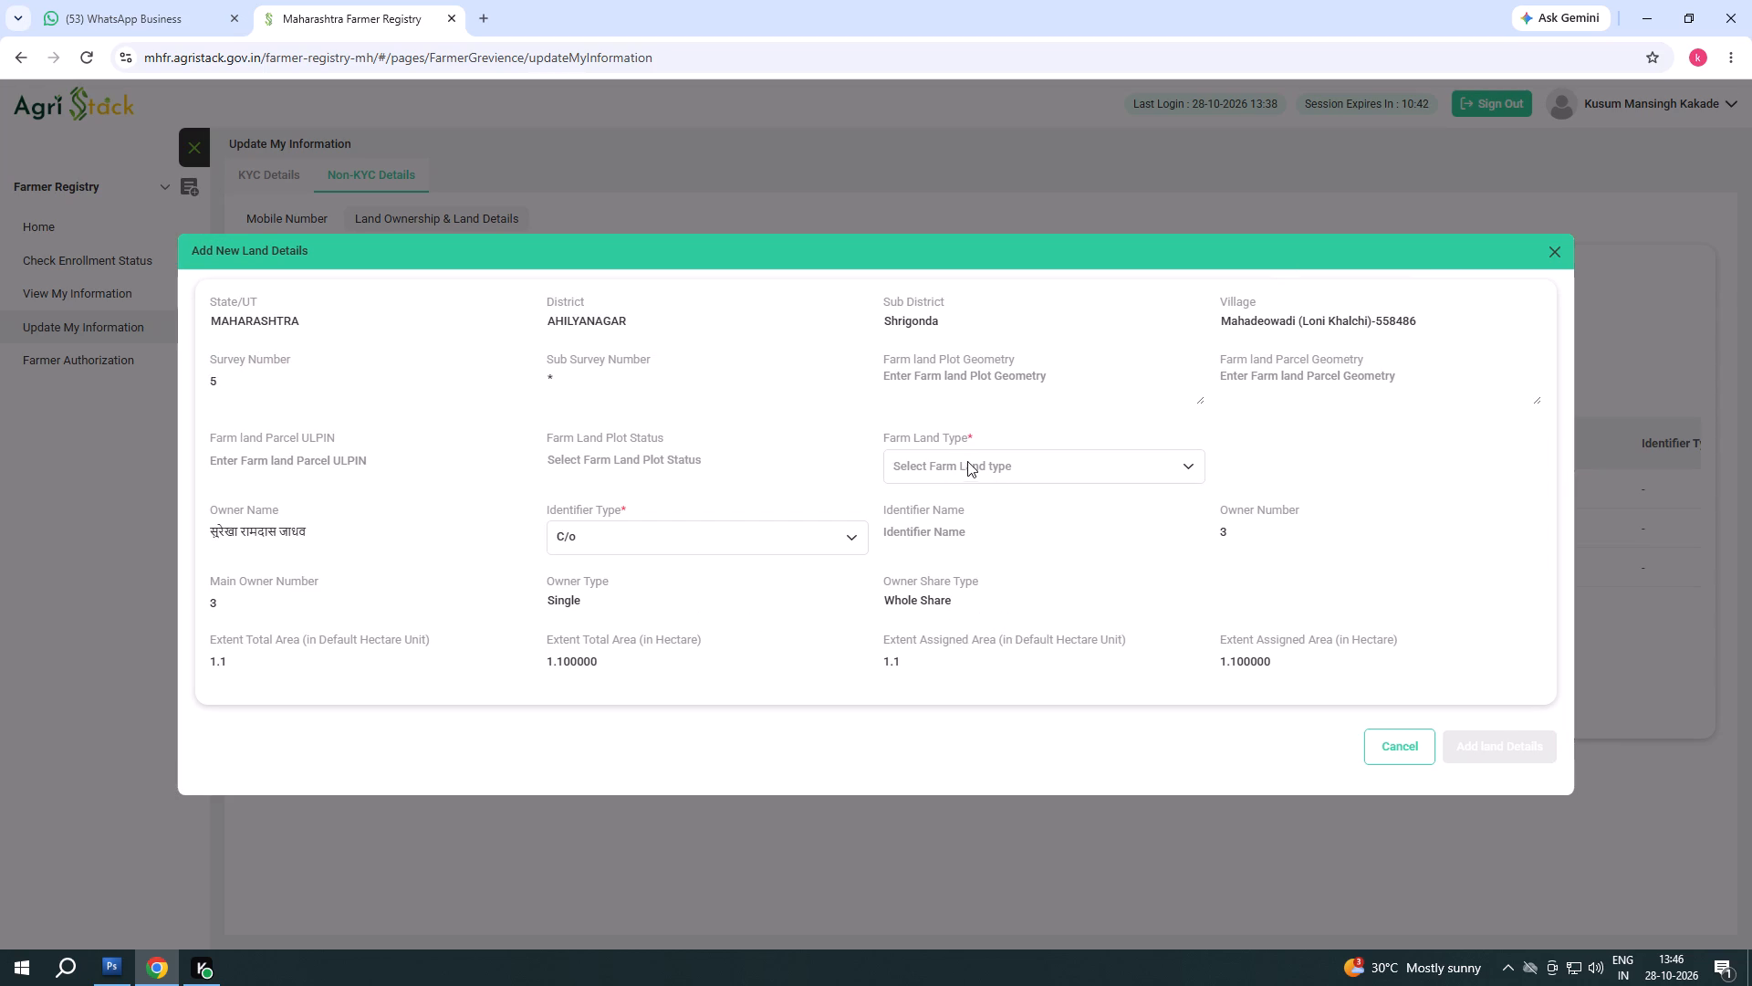
pyautogui.moveTo(965, 461); pyautogui.dragTo(956, 460)
pyautogui.click(926, 498)
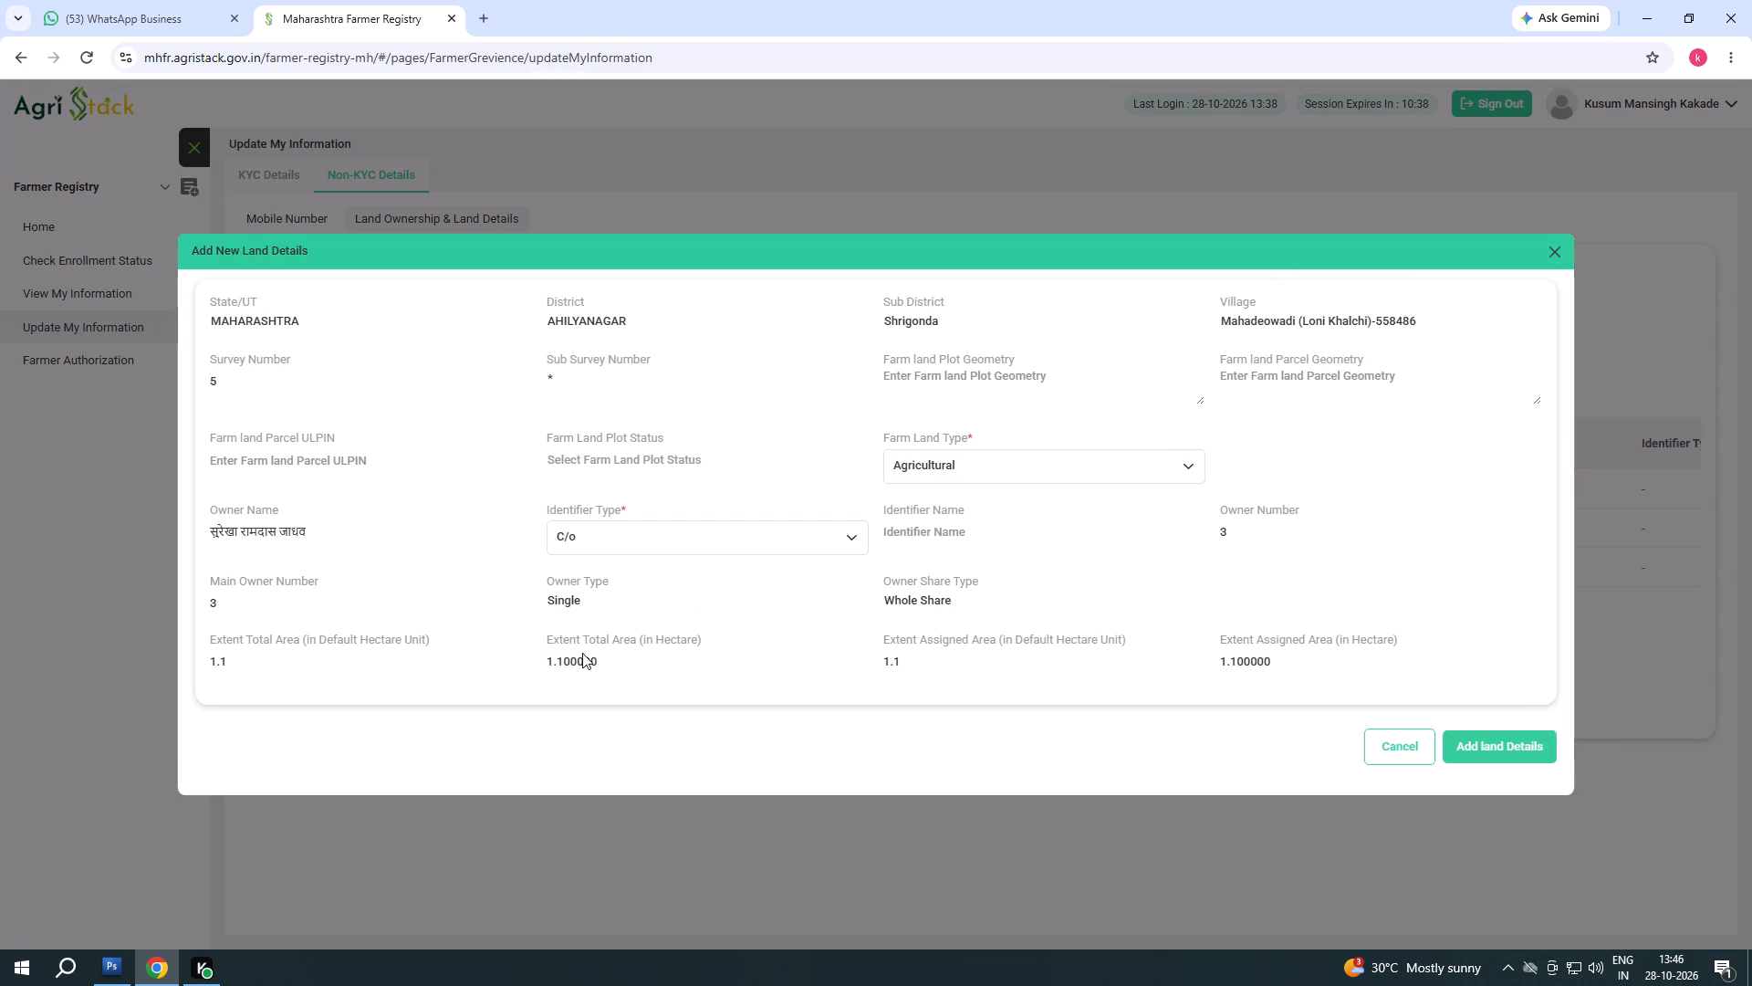
pyautogui.click(1501, 750)
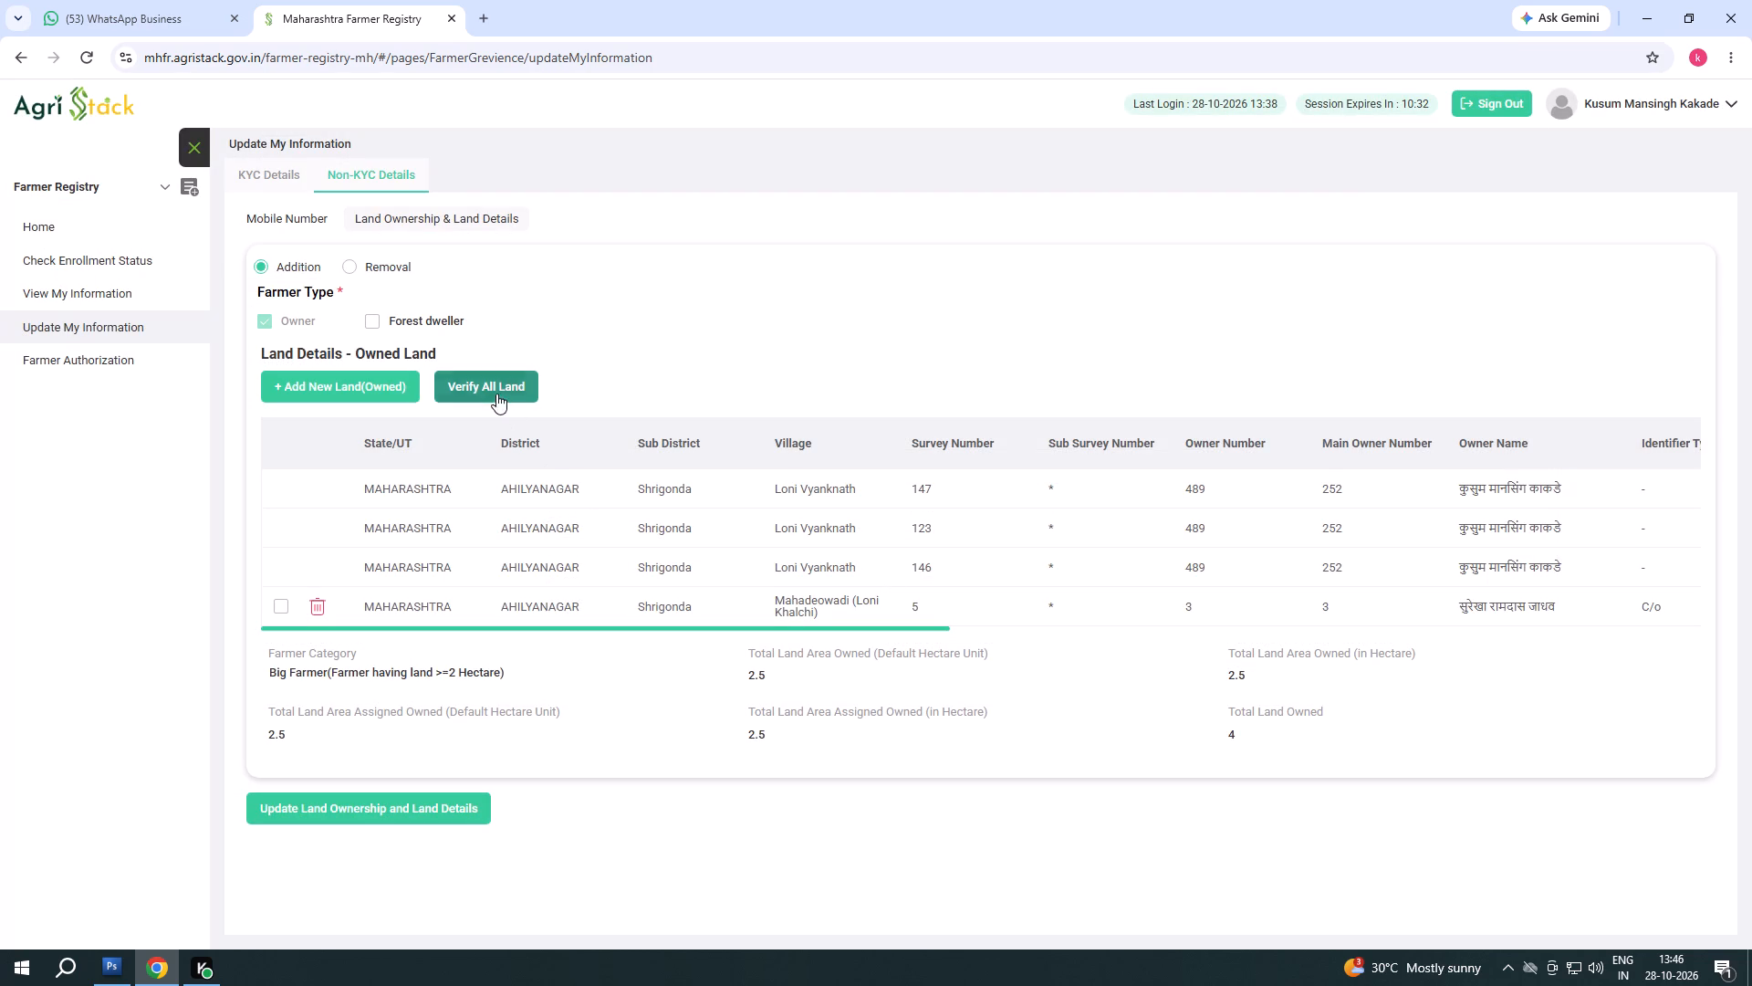
pyautogui.click(482, 391)
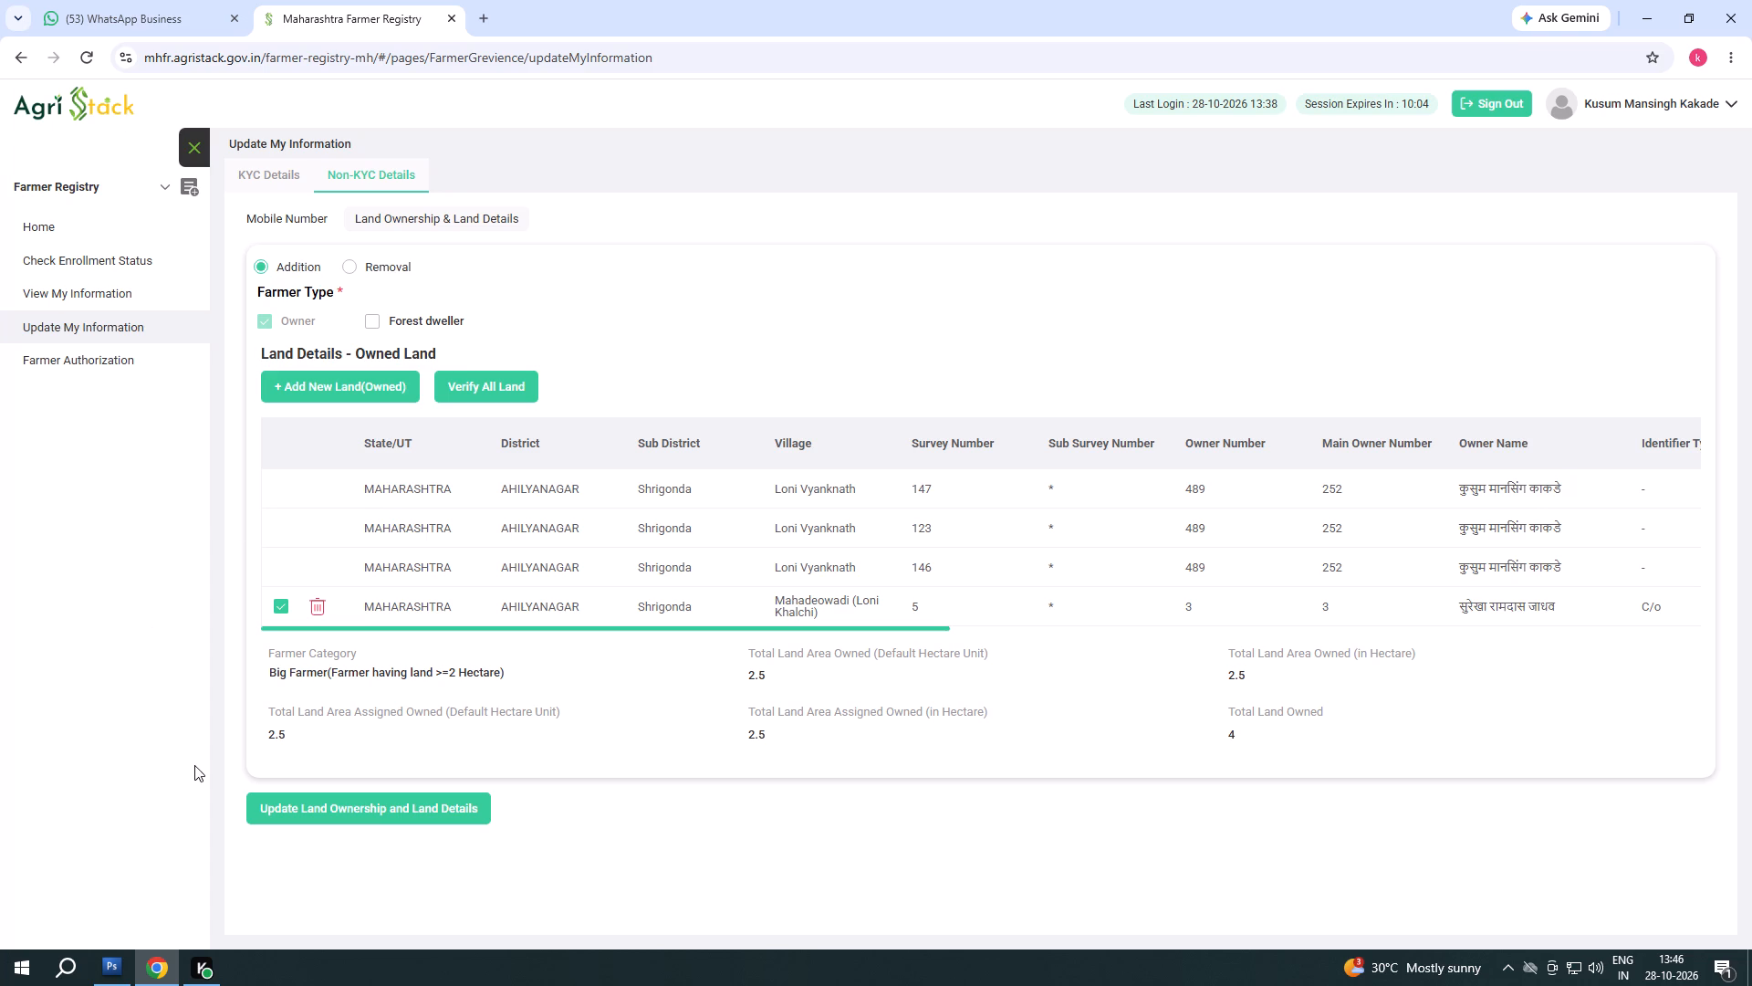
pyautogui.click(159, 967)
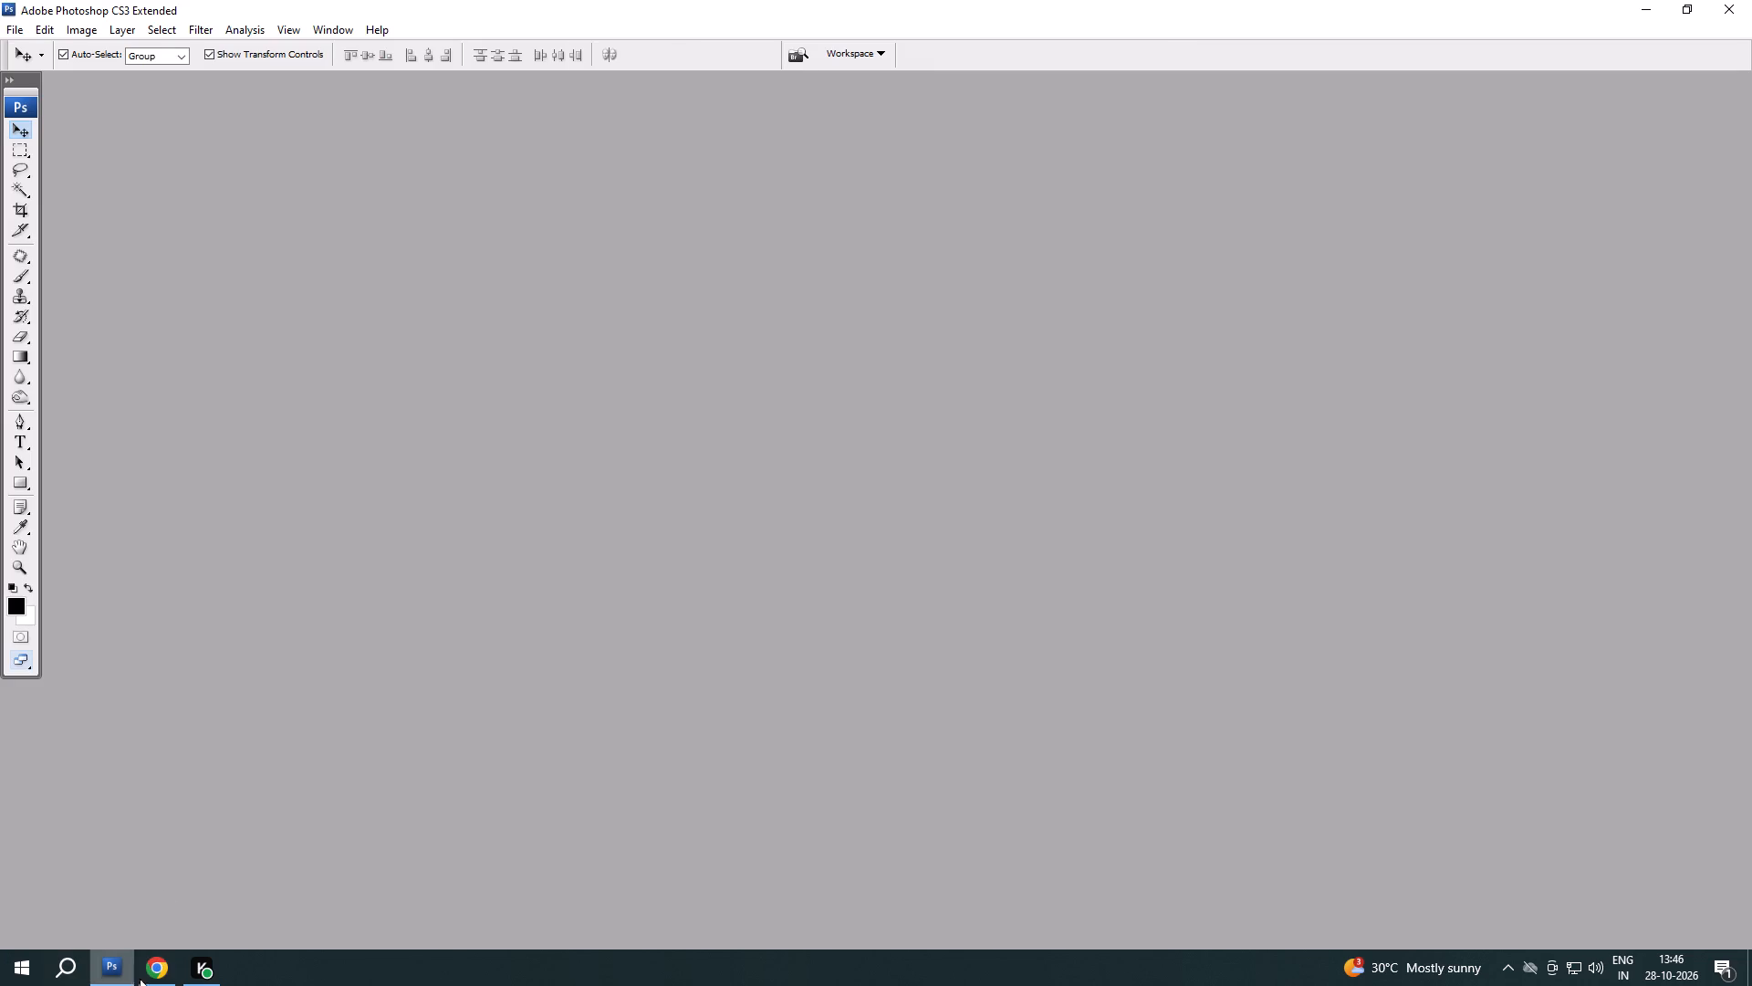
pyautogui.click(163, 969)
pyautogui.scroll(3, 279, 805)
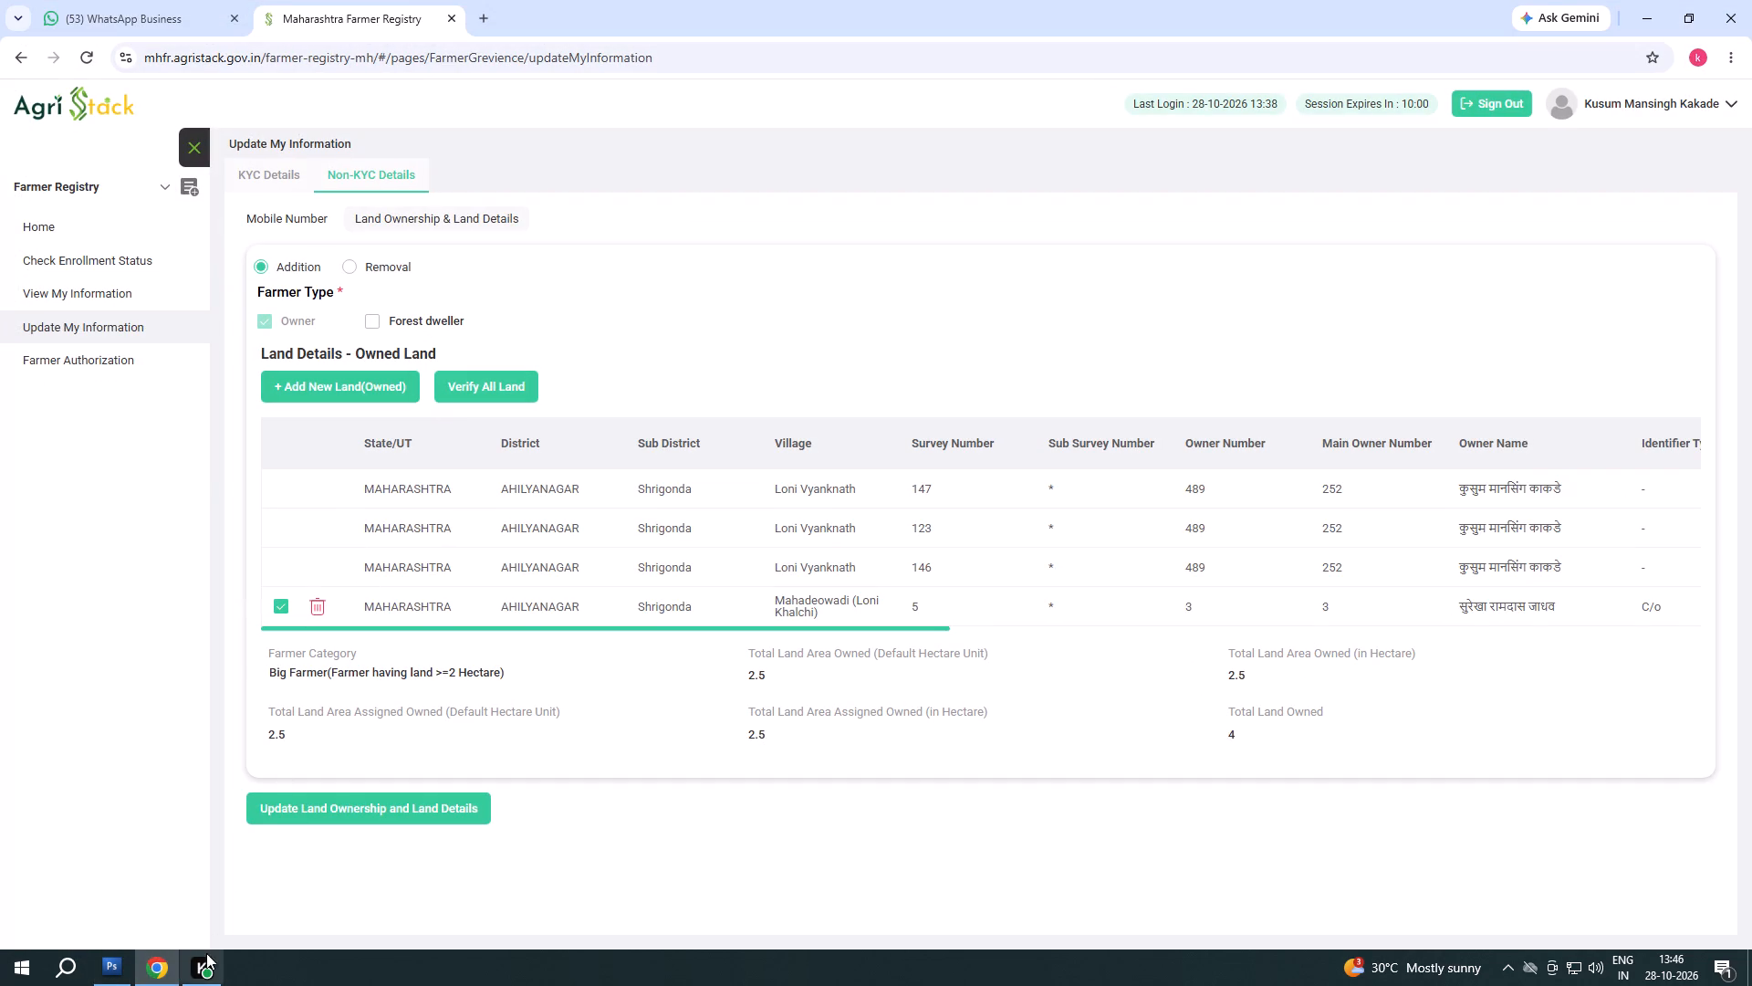
# Minimise the browser window showing the farmer registry and switch to Adobe Photoshop.
pyautogui.click(1642, 0)
pyautogui.scroll(4, 577, 272)
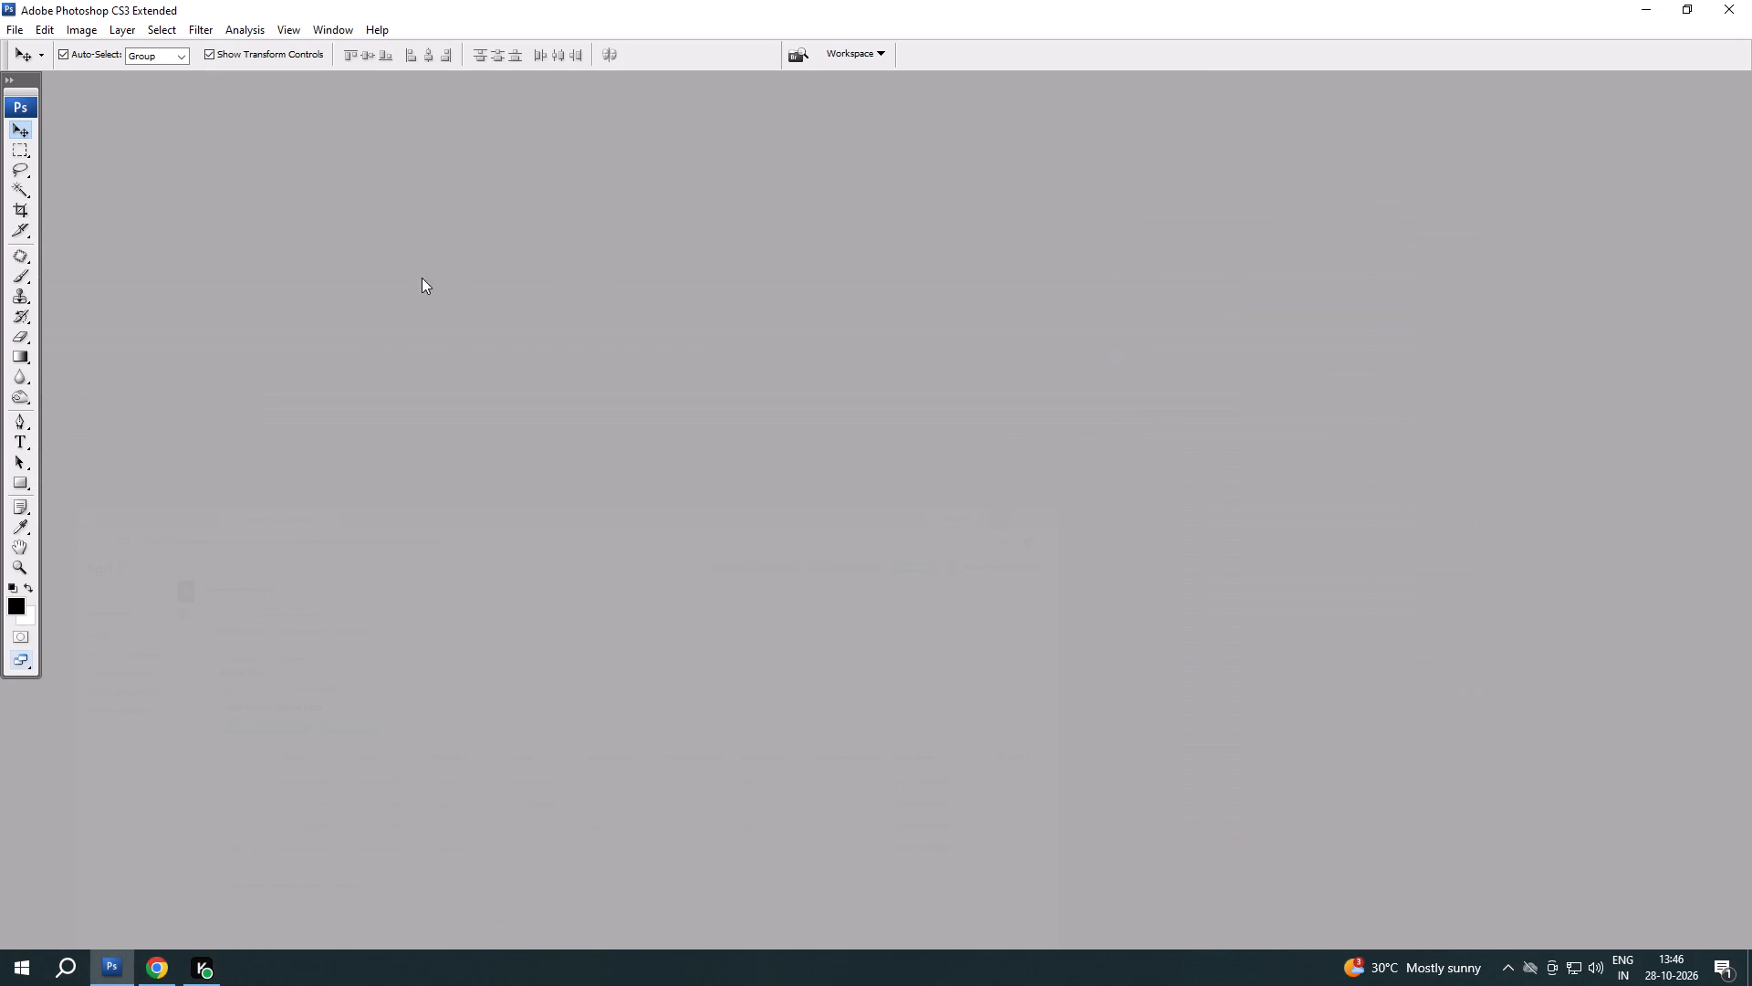
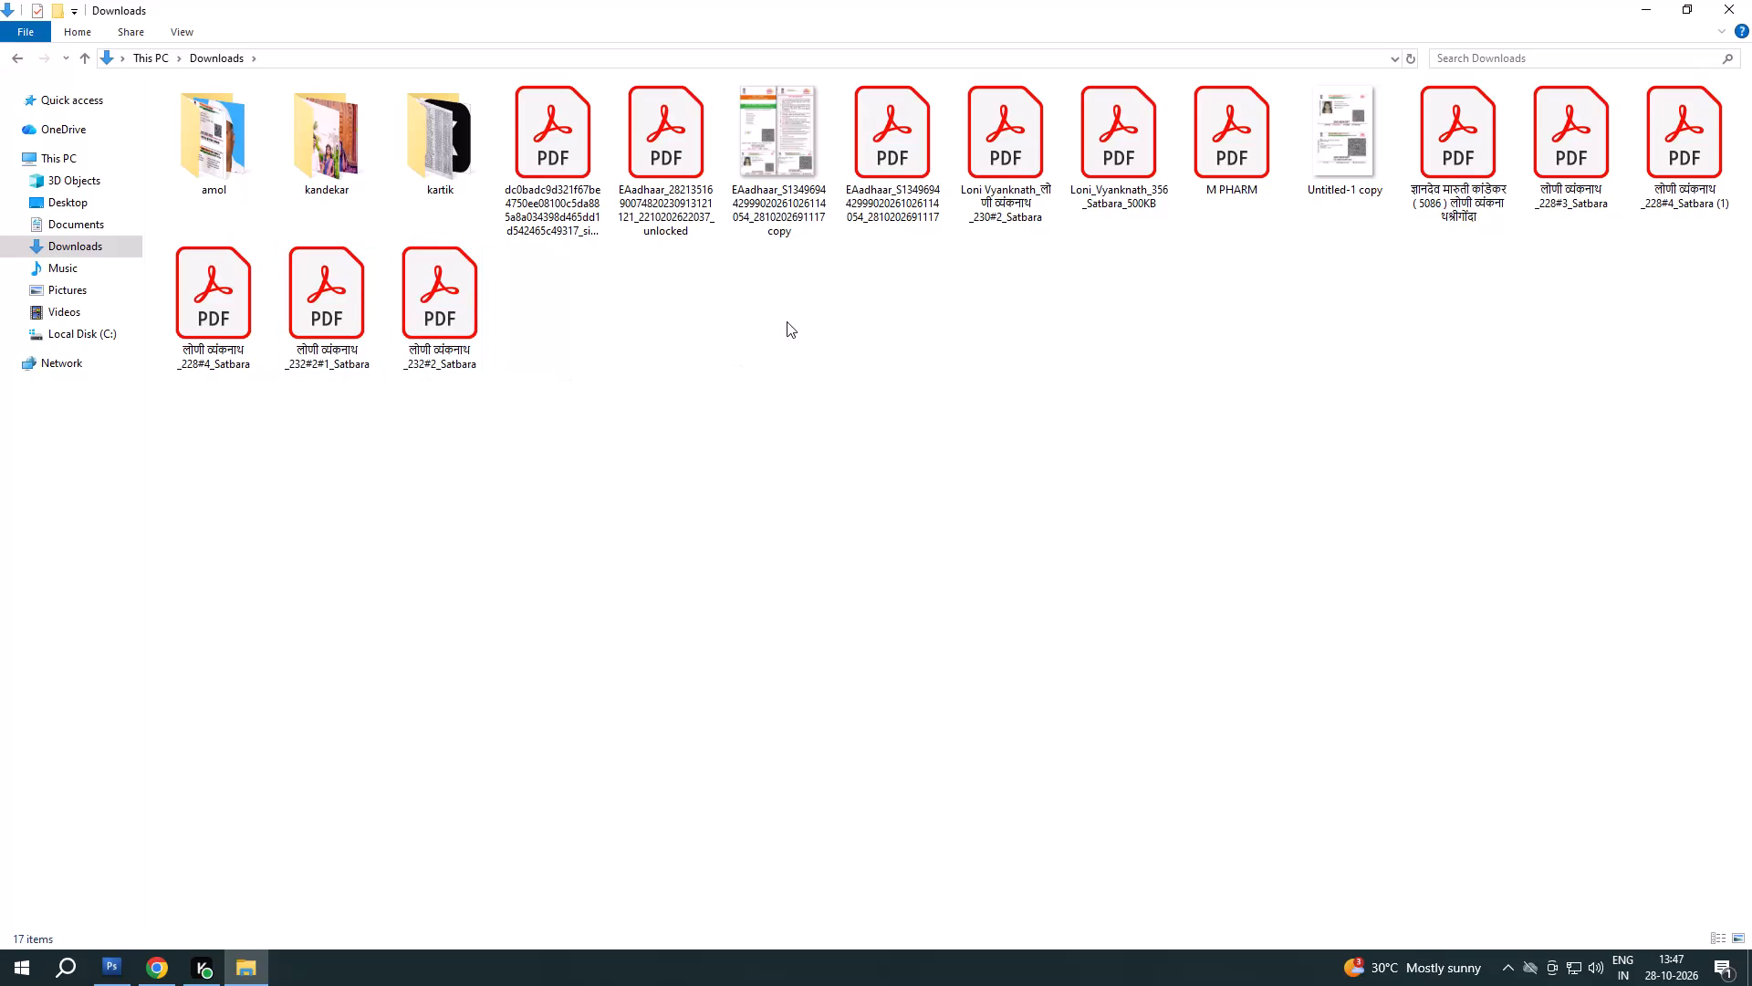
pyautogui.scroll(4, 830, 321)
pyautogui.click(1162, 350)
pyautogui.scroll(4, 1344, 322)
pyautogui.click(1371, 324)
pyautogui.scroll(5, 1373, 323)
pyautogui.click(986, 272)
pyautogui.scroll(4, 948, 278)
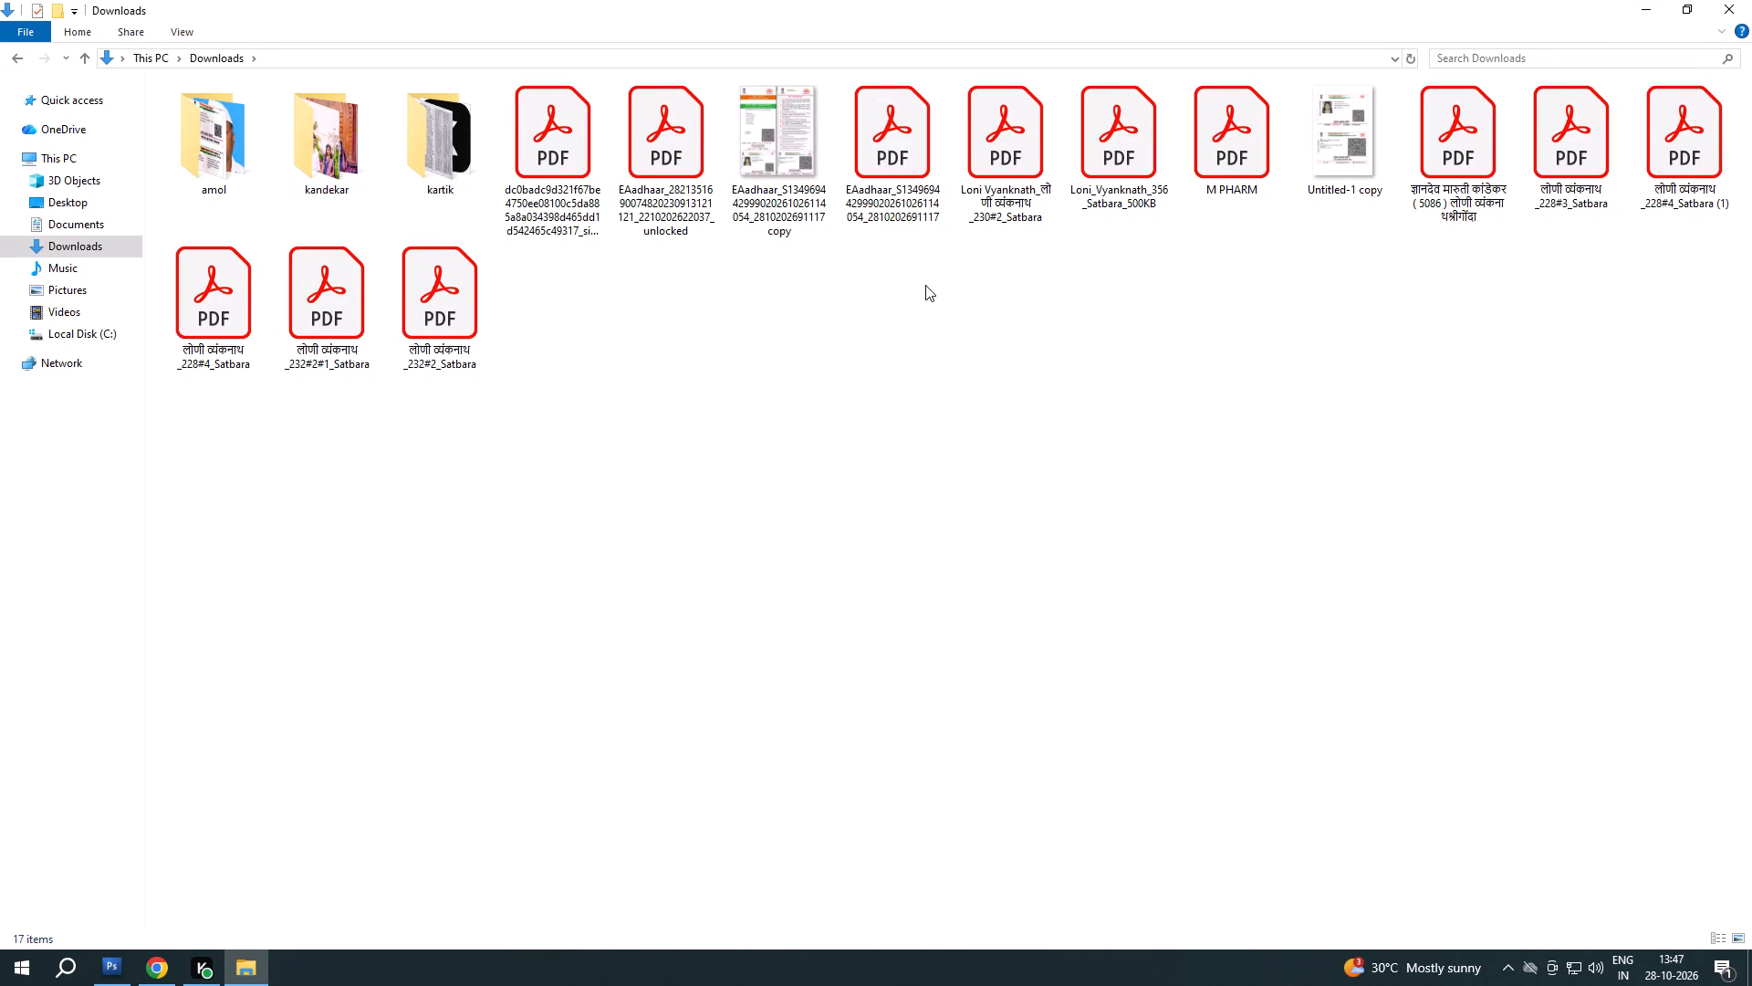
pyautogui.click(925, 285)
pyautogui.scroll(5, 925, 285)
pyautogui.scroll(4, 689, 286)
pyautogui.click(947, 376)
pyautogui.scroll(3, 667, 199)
# Delete all the loose PDF and image files from the Downloads folder, keeping only its three subfolders.
pyautogui.click(623, 169)
pyautogui.keyDown('shift'); pyautogui.click(474, 321); pyautogui.keyUp('shift')
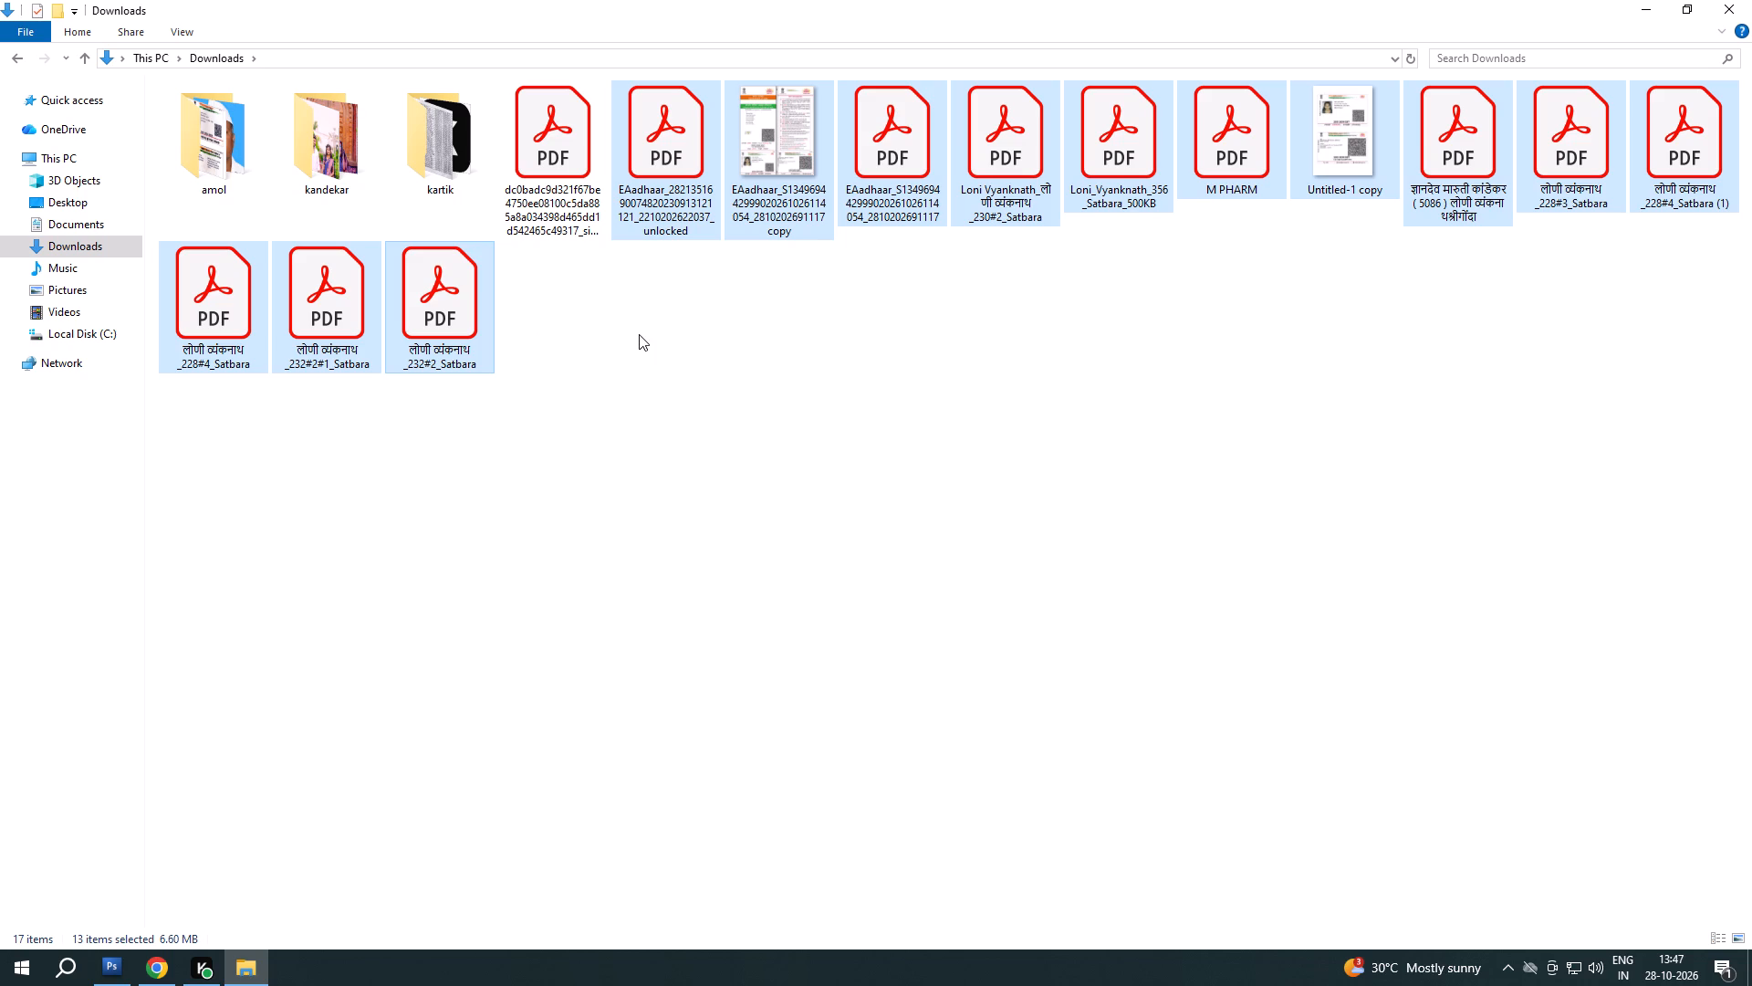
pyautogui.press('Delete')
pyautogui.click(563, 164)
pyautogui.press('Delete')
# Switch from the Downloads folder to Google Chrome.
pyautogui.click(157, 974)
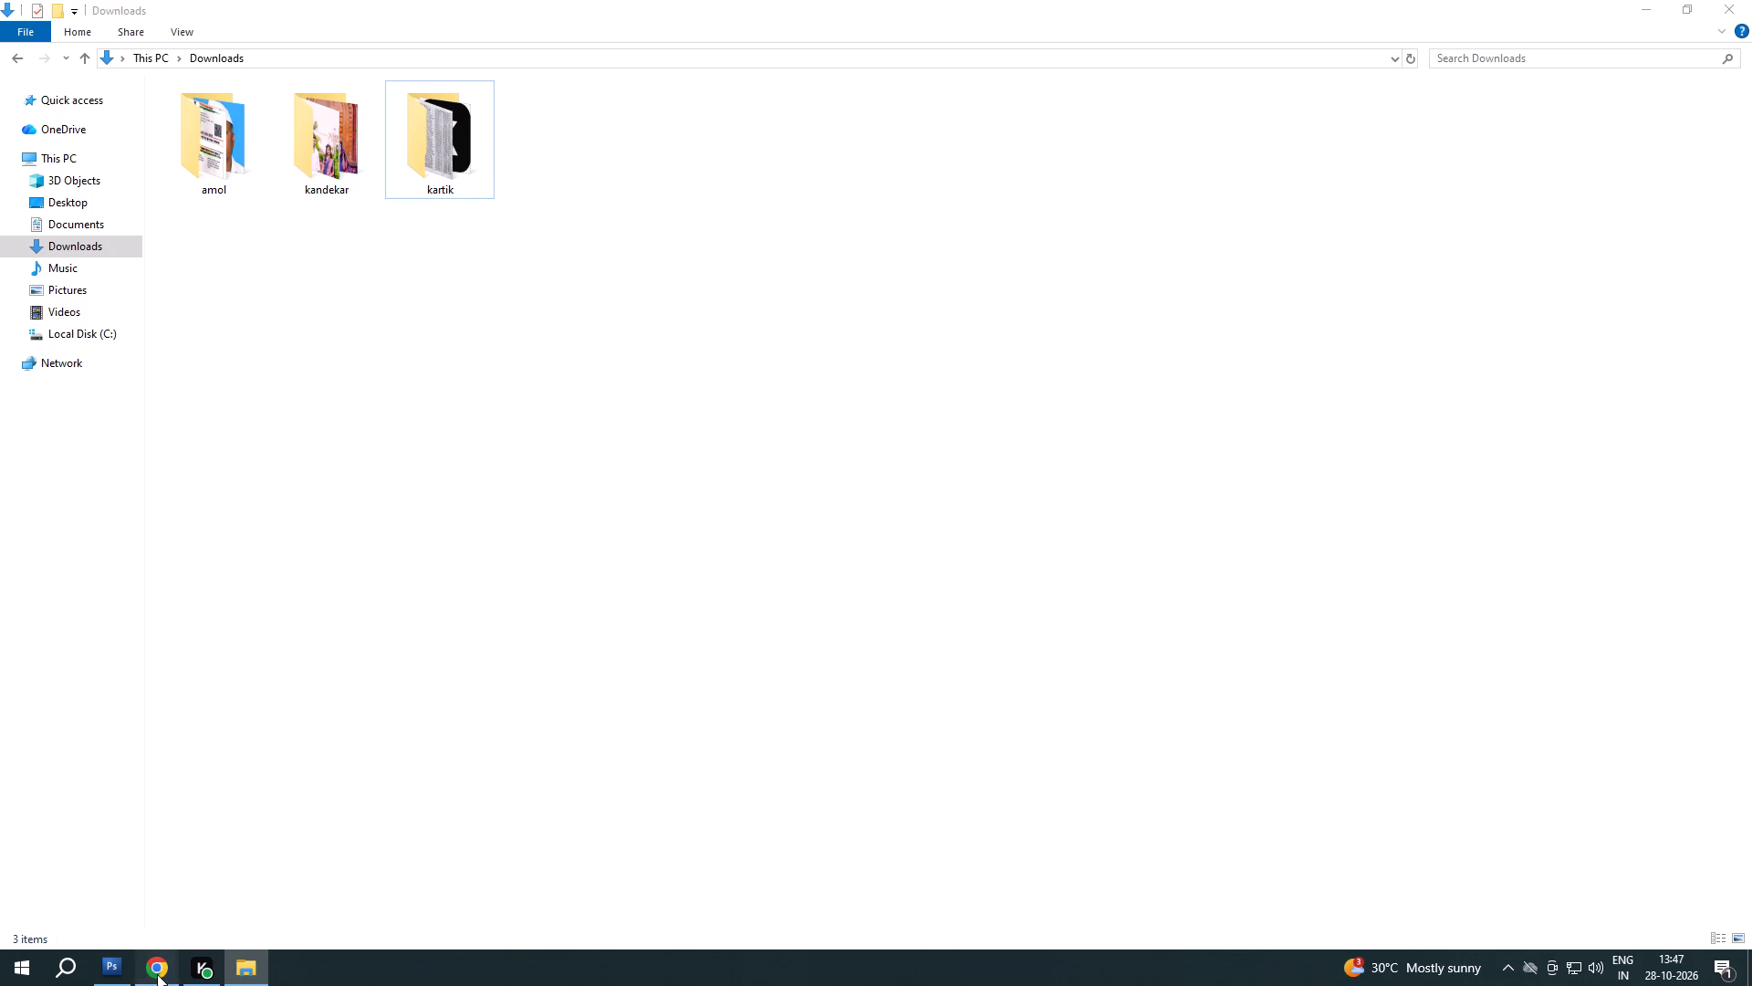